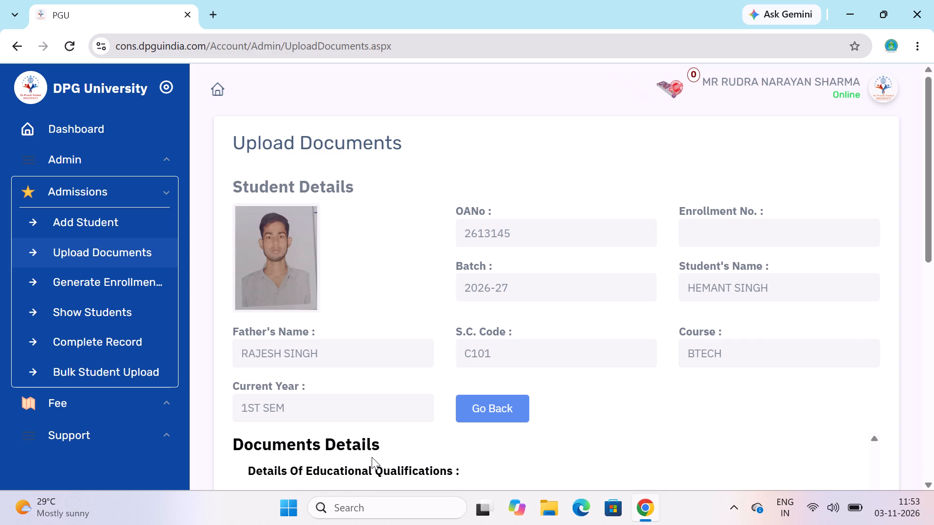
Examine the open student's details and the document upload entries for the single PDF and examination certificates.
{"action": "scroll", "coordinate": [541, 197], "scroll_direction": "down", "scroll_amount": 5}
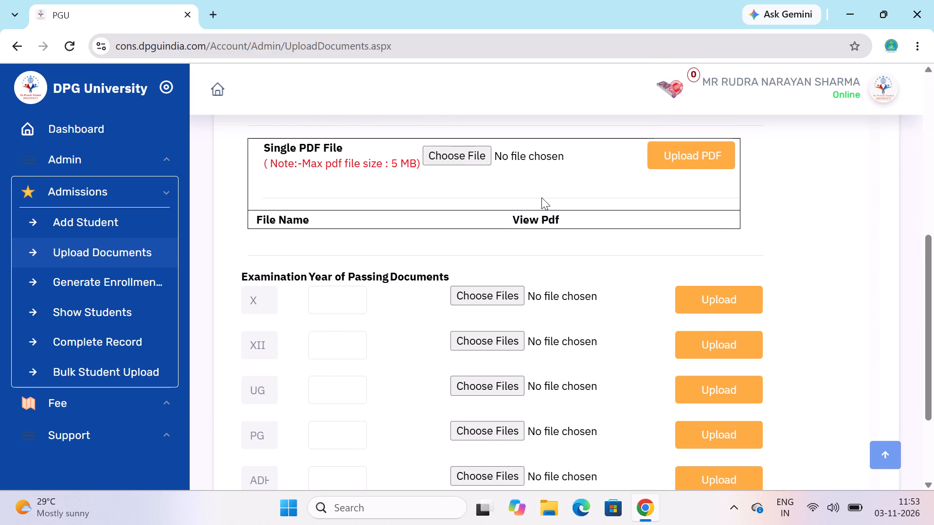
{"action": "scroll", "coordinate": [541, 197], "scroll_direction": "up", "scroll_amount": 14}
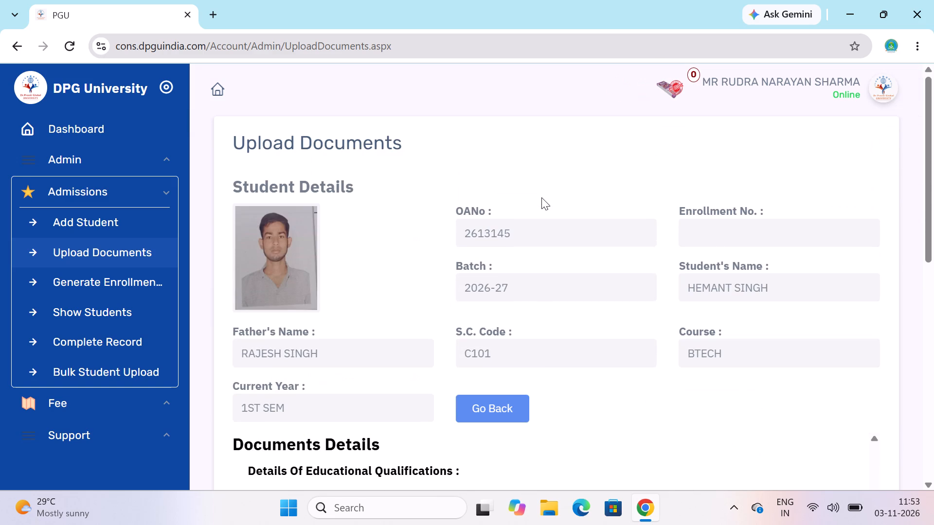
{"action": "scroll", "coordinate": [541, 197], "scroll_direction": "down", "scroll_amount": 11}
{"action": "scroll", "coordinate": [541, 197], "scroll_direction": "up", "scroll_amount": 8}
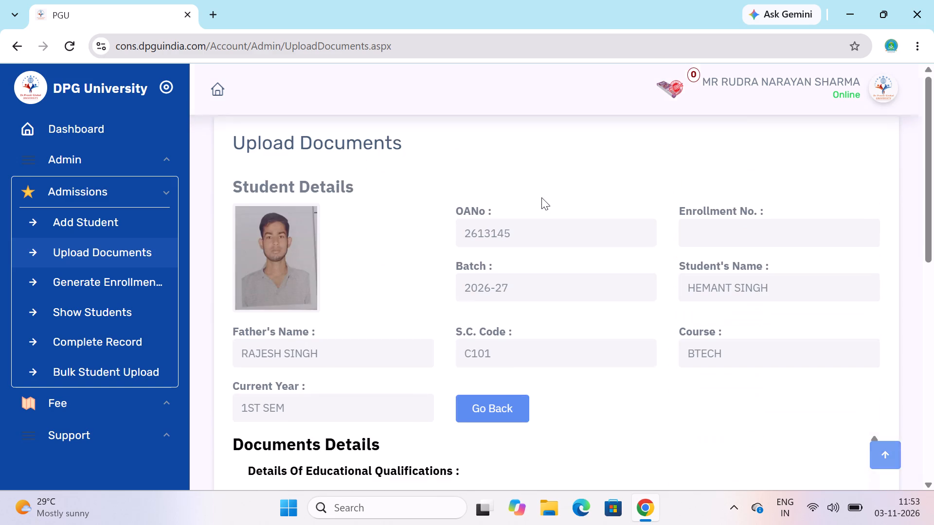
{"action": "scroll", "coordinate": [541, 197], "scroll_direction": "up", "scroll_amount": 7}
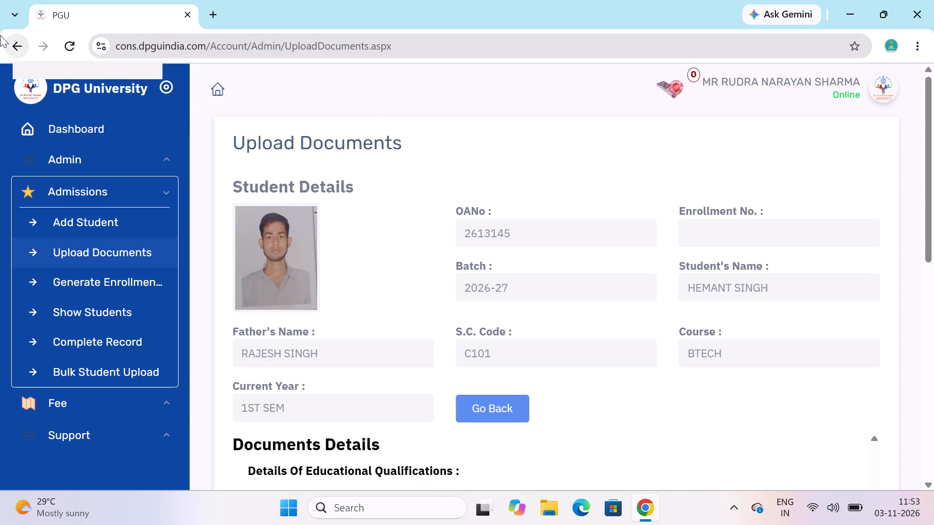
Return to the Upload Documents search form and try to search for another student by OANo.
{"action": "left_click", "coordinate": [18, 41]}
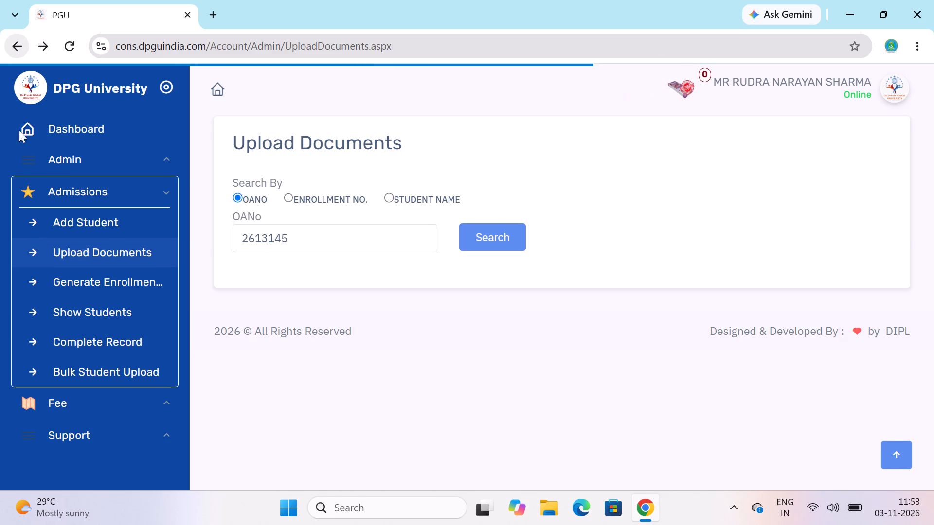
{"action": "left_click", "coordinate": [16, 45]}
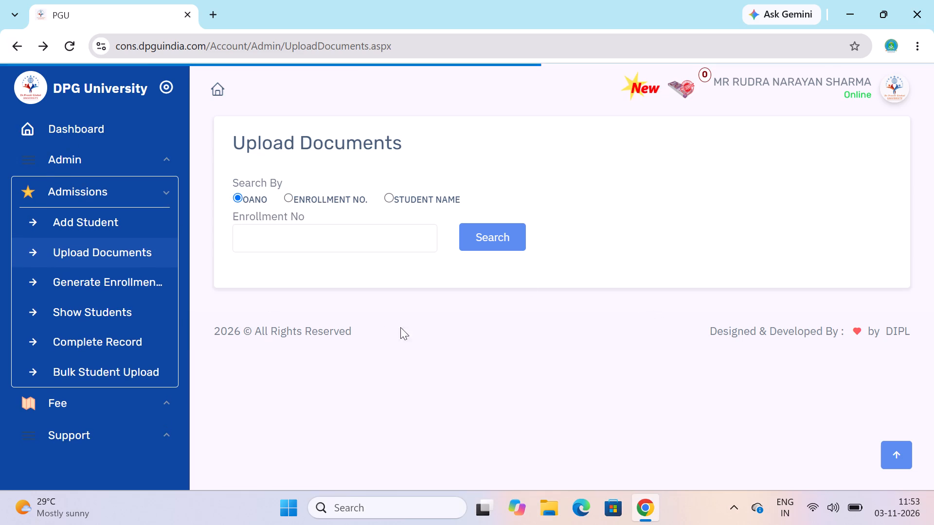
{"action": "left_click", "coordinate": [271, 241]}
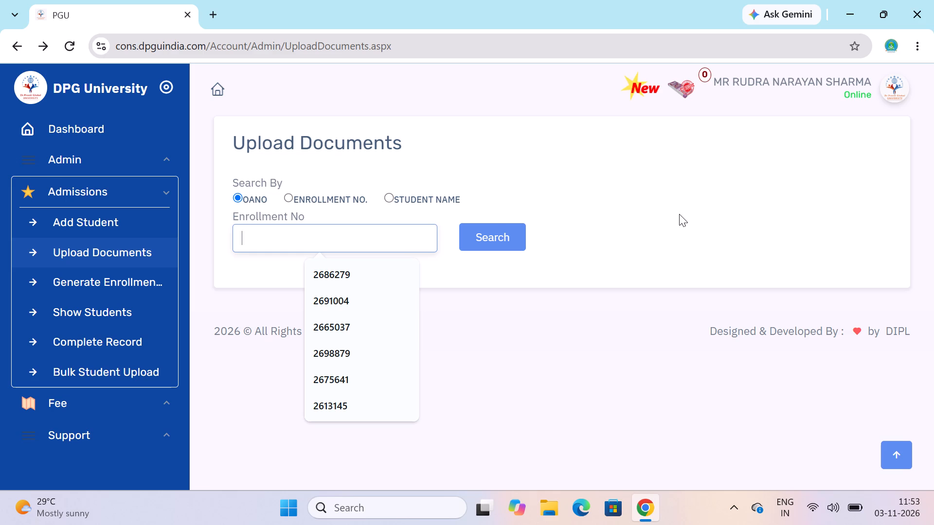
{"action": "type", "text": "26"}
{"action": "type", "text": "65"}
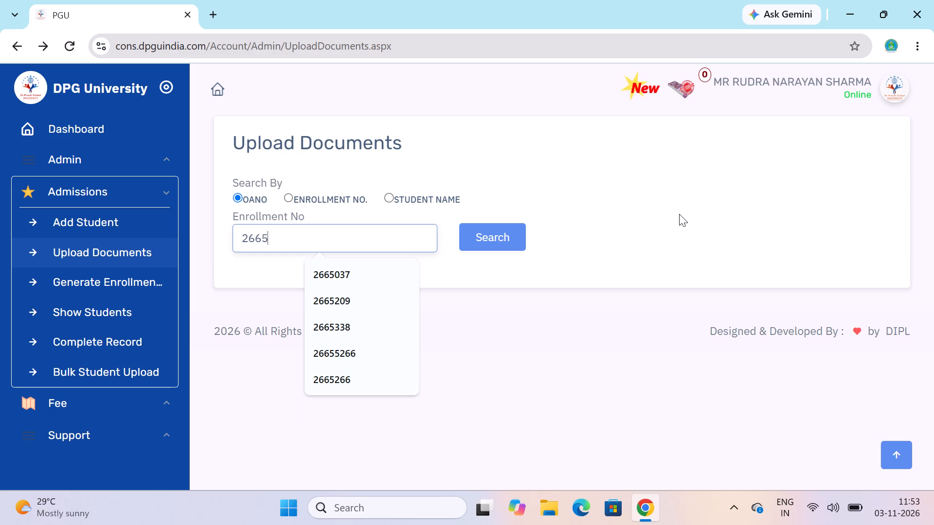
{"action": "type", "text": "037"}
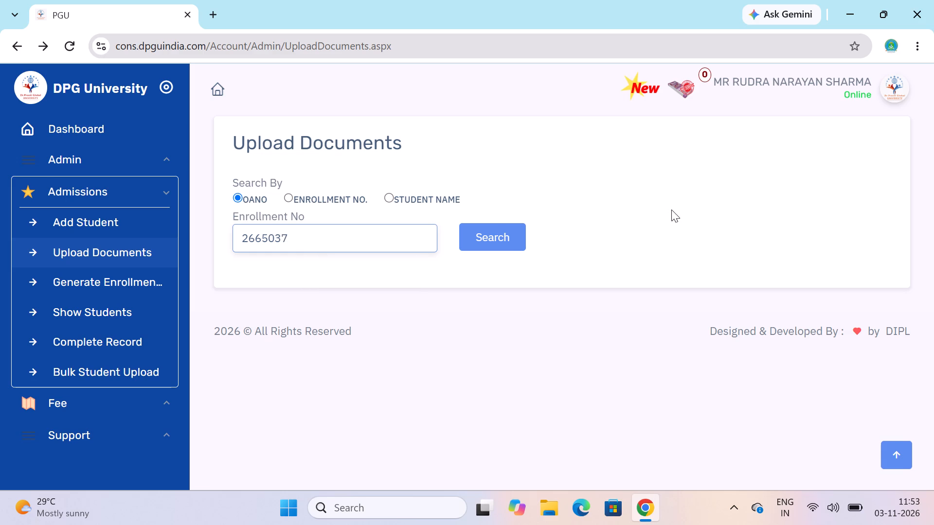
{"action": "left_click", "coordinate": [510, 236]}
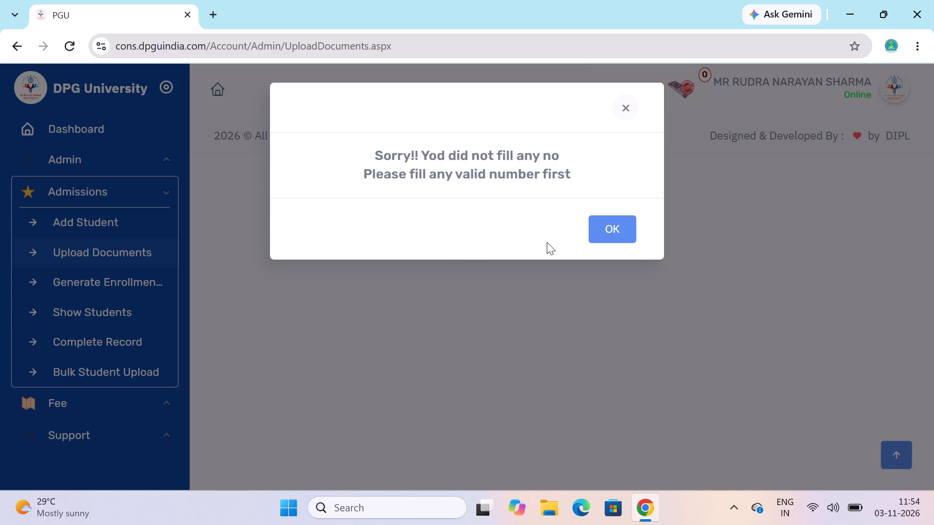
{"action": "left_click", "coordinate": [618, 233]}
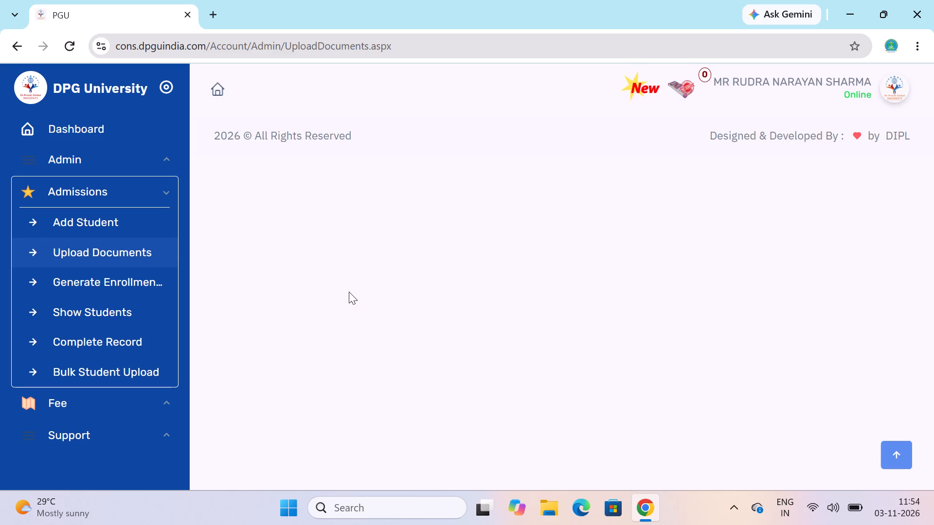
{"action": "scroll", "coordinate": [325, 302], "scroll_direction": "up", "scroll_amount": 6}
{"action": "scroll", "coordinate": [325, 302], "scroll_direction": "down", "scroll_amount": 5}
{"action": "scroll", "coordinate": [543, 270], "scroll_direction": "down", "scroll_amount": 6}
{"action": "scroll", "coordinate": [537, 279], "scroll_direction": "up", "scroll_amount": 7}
Reload Upload Documents, set the search to OANO, and open the other student's record at its Documents Details section.
{"action": "left_click", "coordinate": [81, 255]}
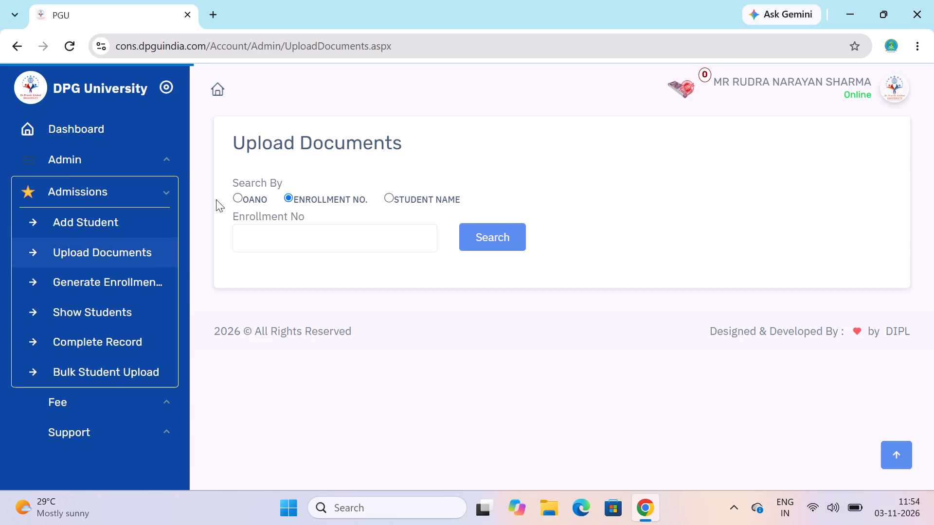
{"action": "left_click", "coordinate": [238, 199]}
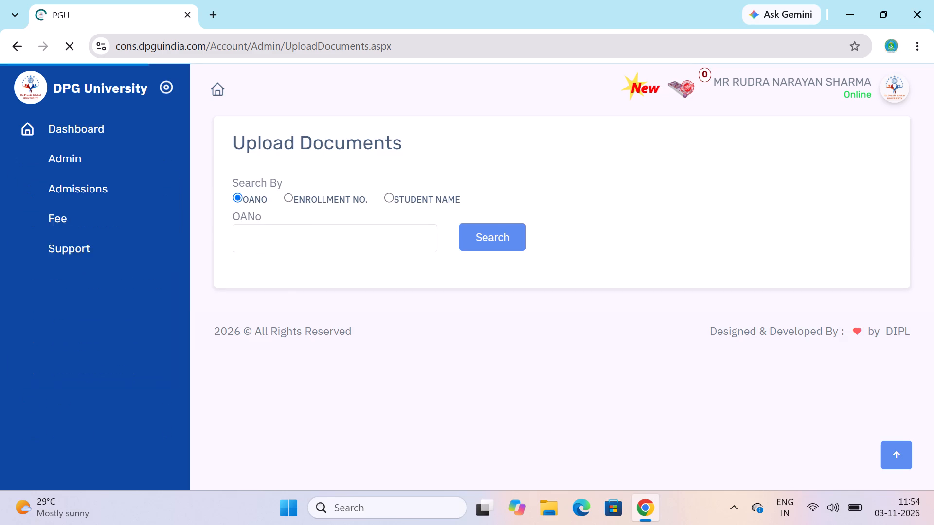
{"action": "left_click", "coordinate": [258, 238]}
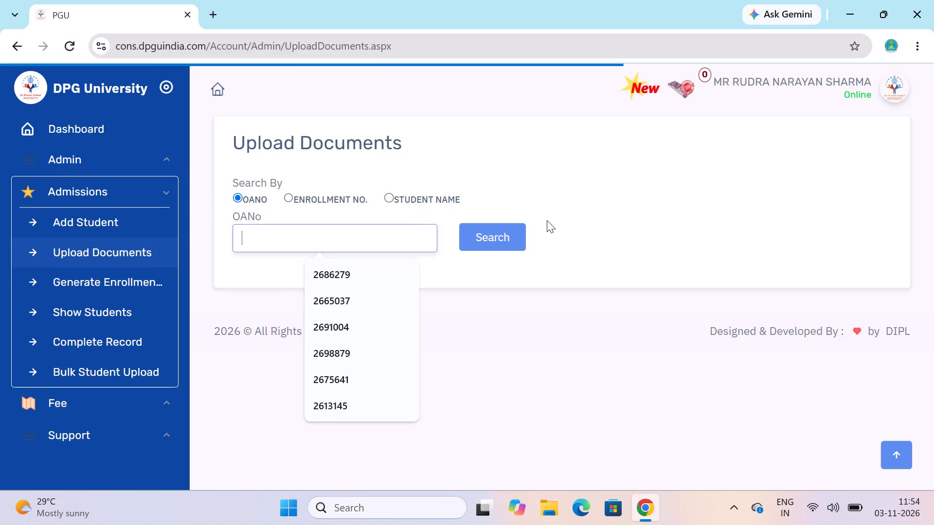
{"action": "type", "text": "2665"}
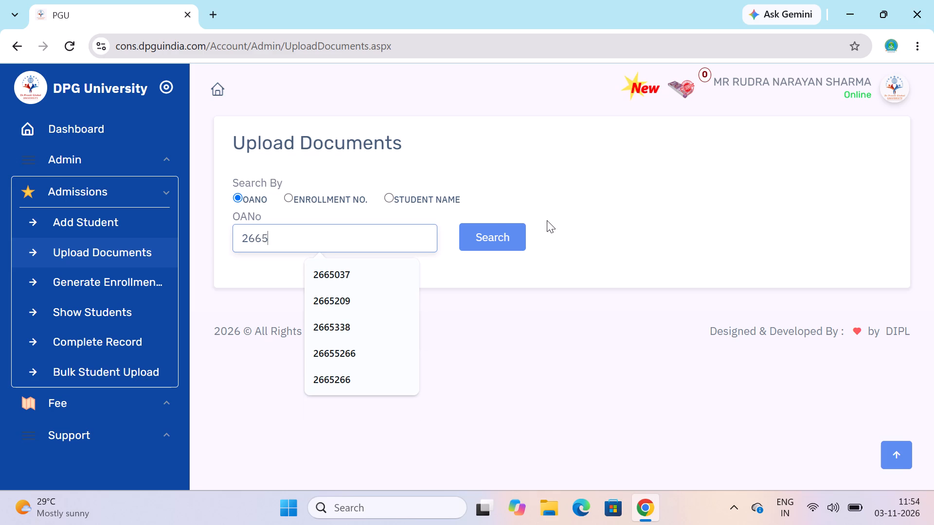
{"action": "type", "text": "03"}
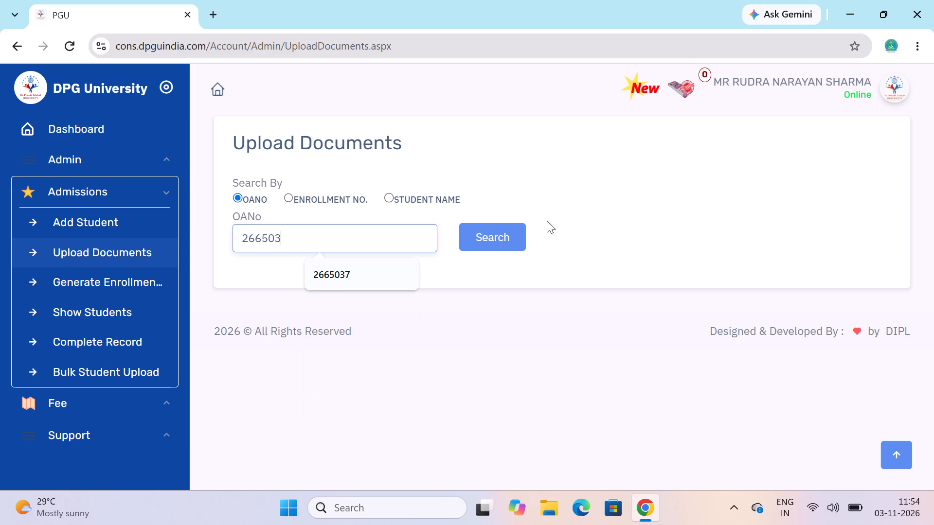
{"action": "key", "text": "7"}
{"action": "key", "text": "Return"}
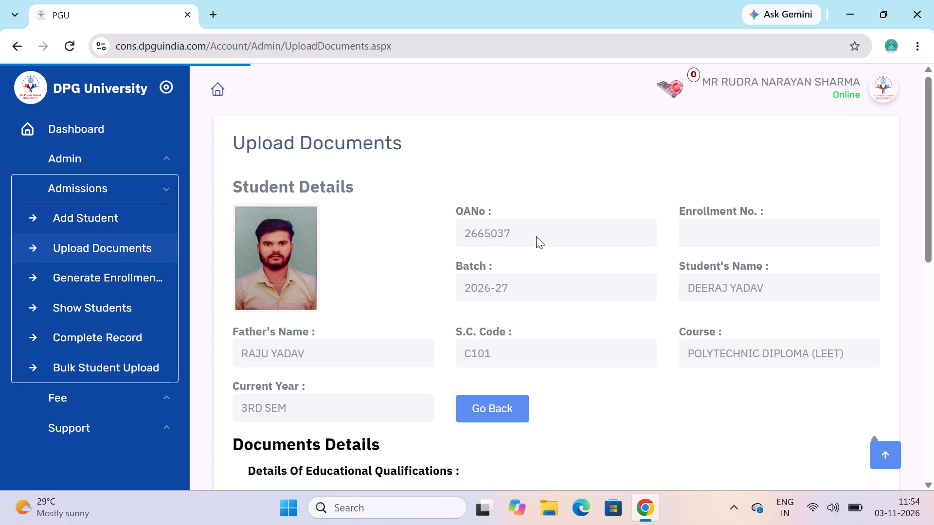
{"action": "scroll", "coordinate": [641, 428], "scroll_direction": "down", "scroll_amount": 1}
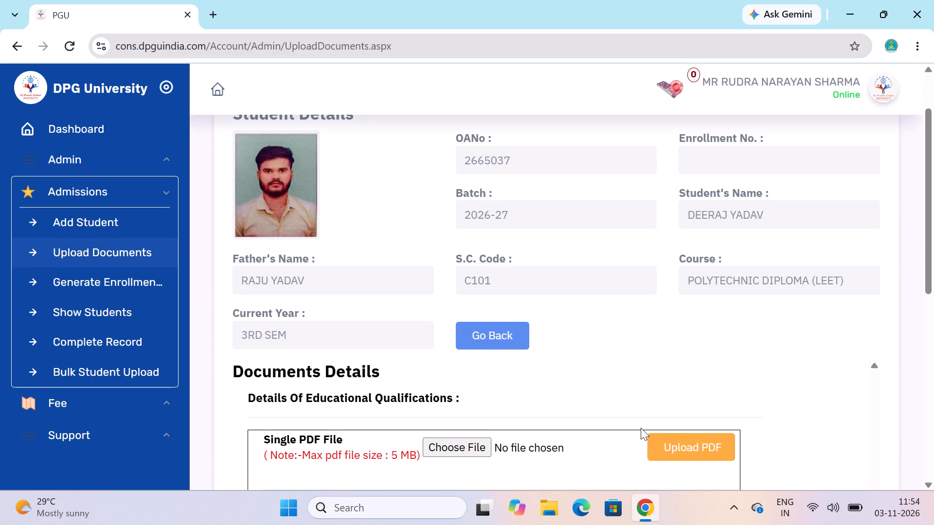
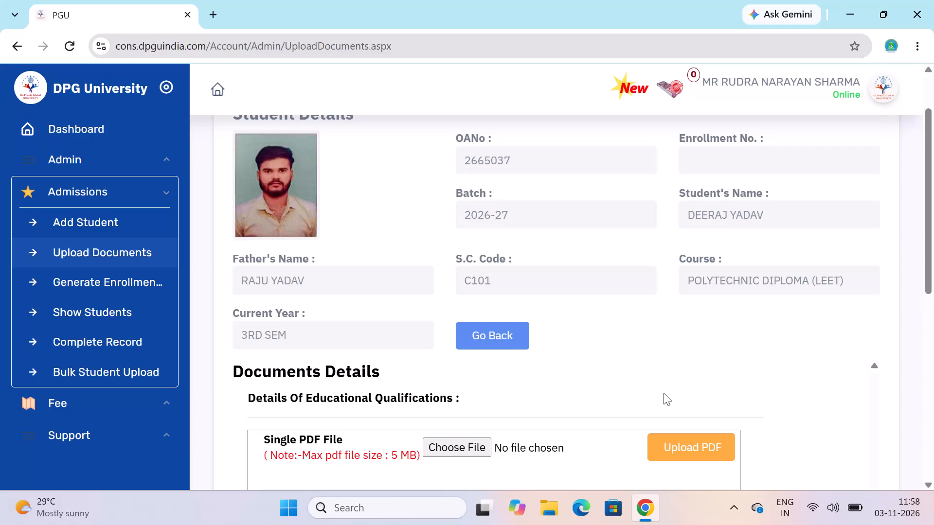
Open a new browser tab alongside the student's document upload page.
{"action": "left_click", "coordinate": [212, 11]}
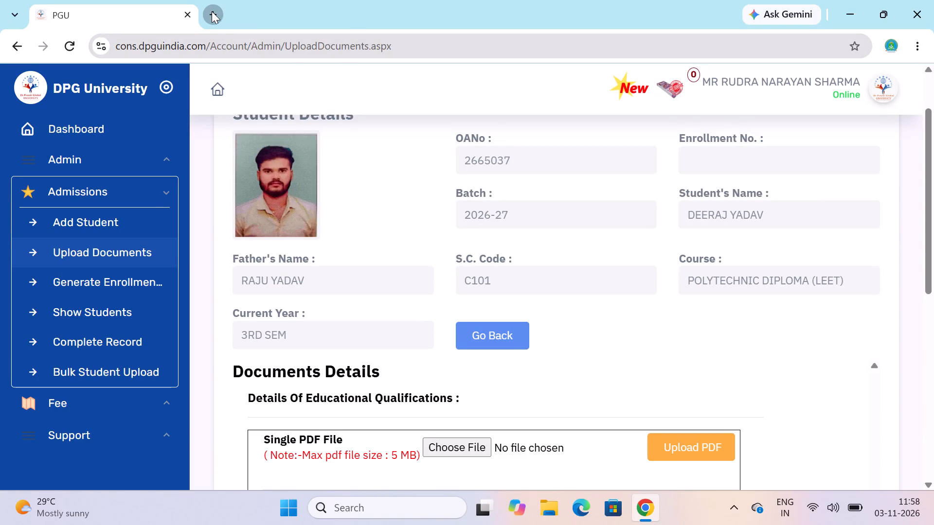
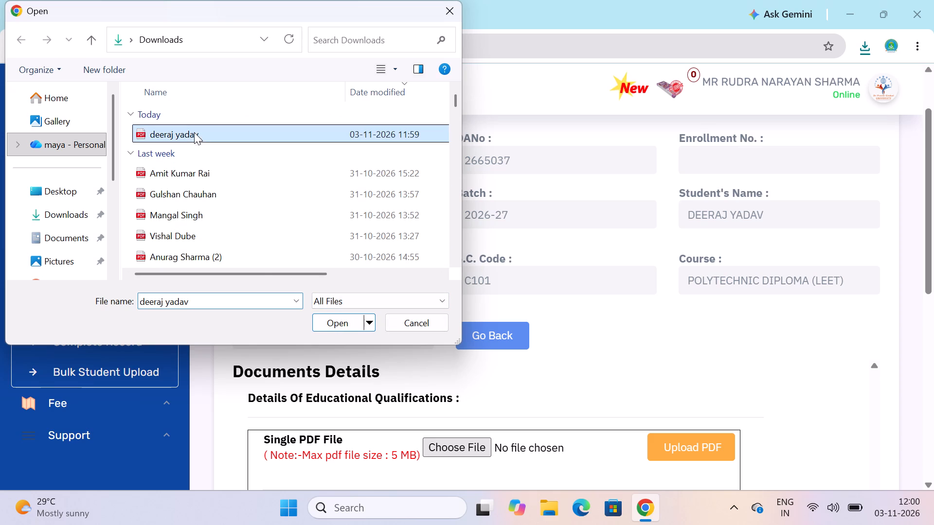
Upload the open student's PDF from the Downloads folder as the Single PDF File and check its entry under Documents Details.
{"action": "left_click", "coordinate": [336, 324]}
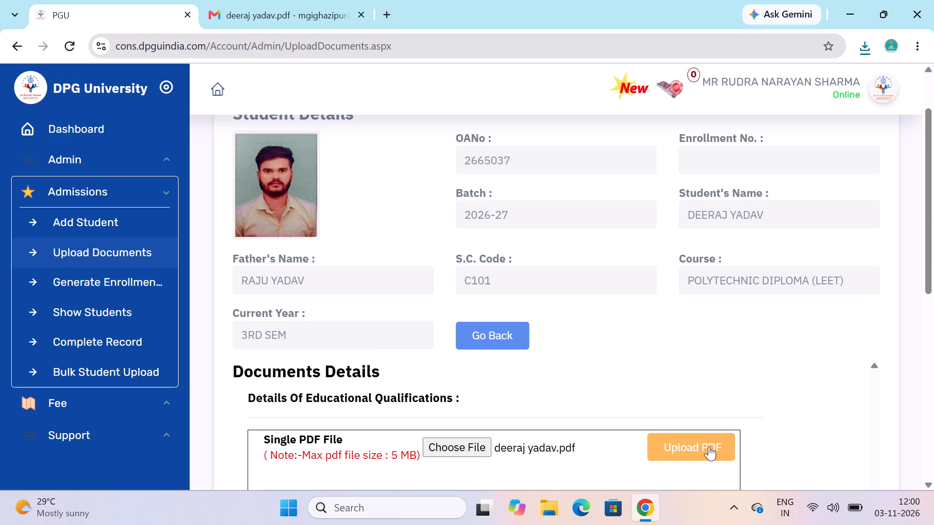
{"action": "left_click", "coordinate": [709, 446]}
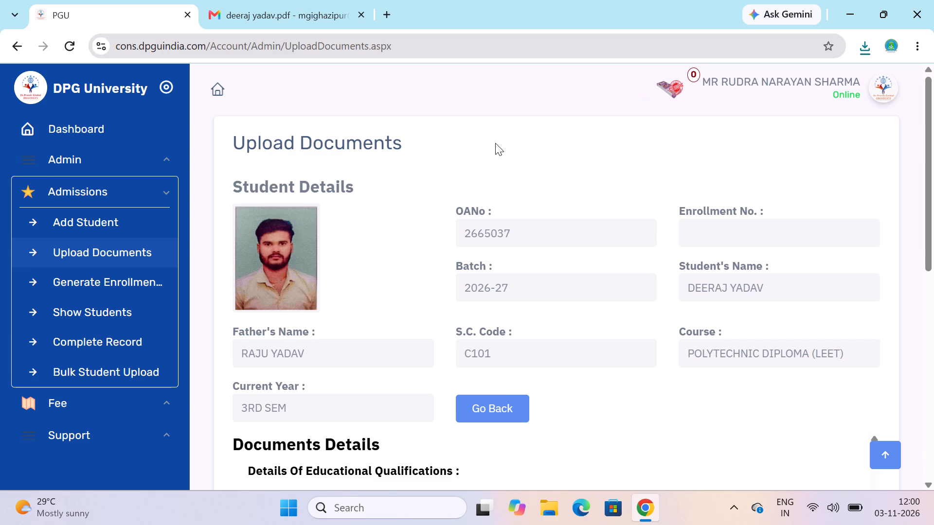
{"action": "scroll", "coordinate": [535, 248], "scroll_direction": "down", "scroll_amount": 3}
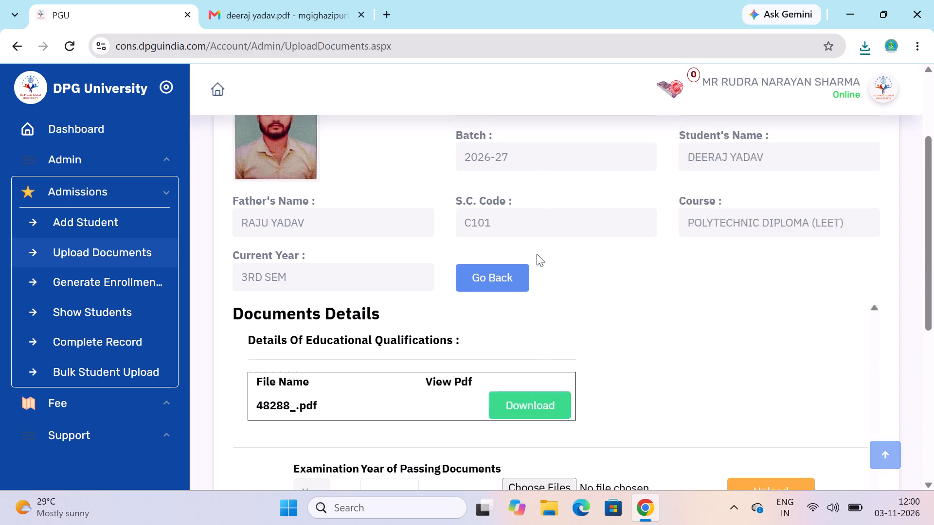
{"action": "scroll", "coordinate": [647, 269], "scroll_direction": "up", "scroll_amount": 2}
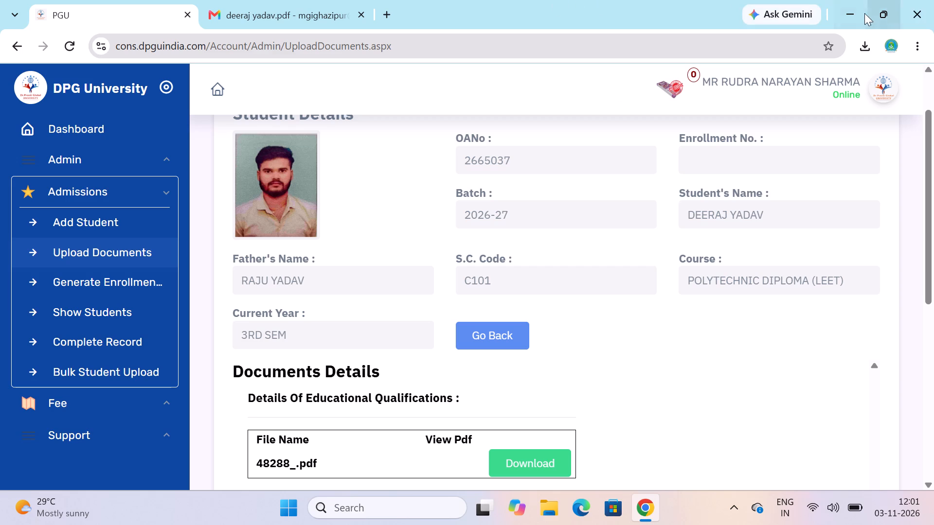
Minimize the browser window and launch Kuro from the desktop.
{"action": "left_click", "coordinate": [841, 13]}
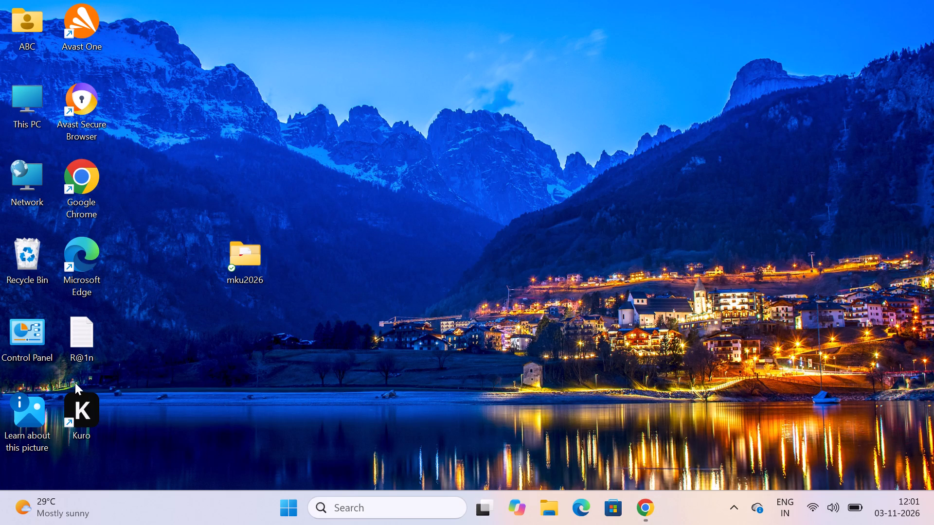
{"action": "double_click", "coordinate": [81, 410]}
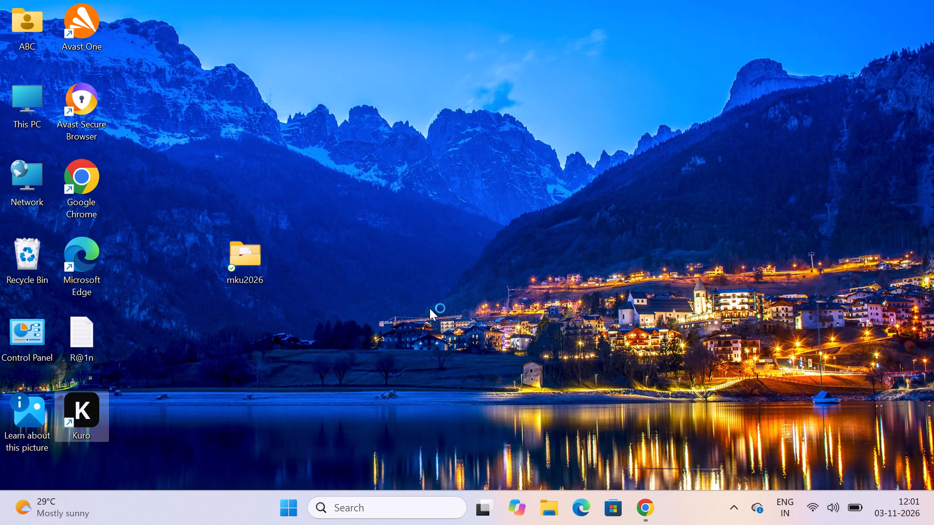
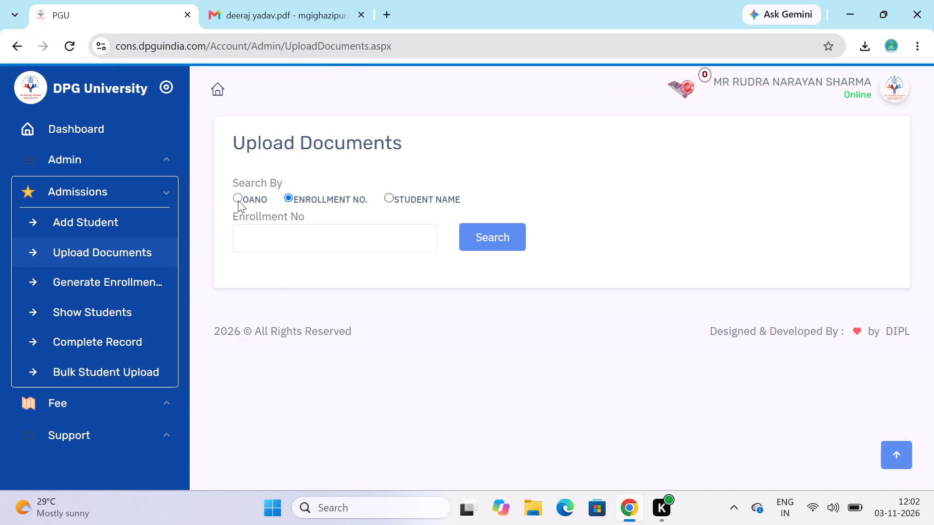
Look up the next student by OANo on the Upload Documents page and go to their Documents Details.
{"action": "left_click", "coordinate": [267, 241]}
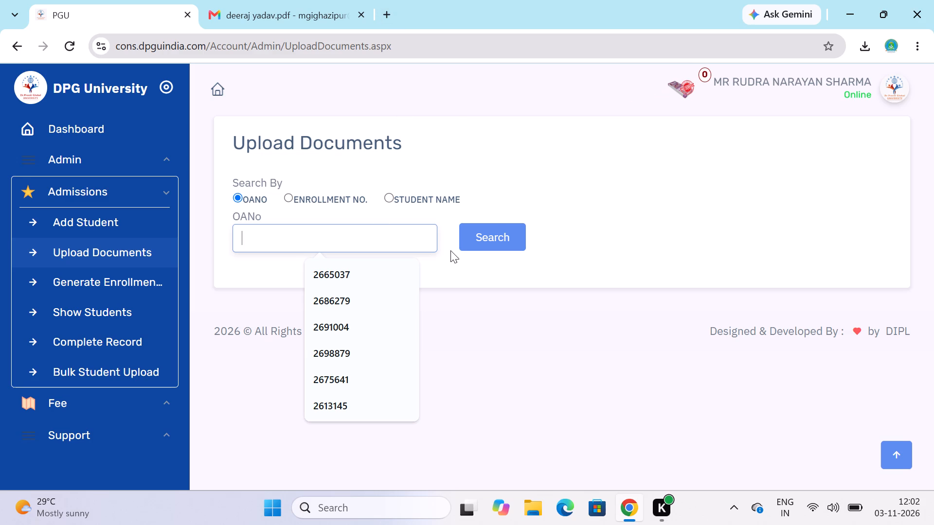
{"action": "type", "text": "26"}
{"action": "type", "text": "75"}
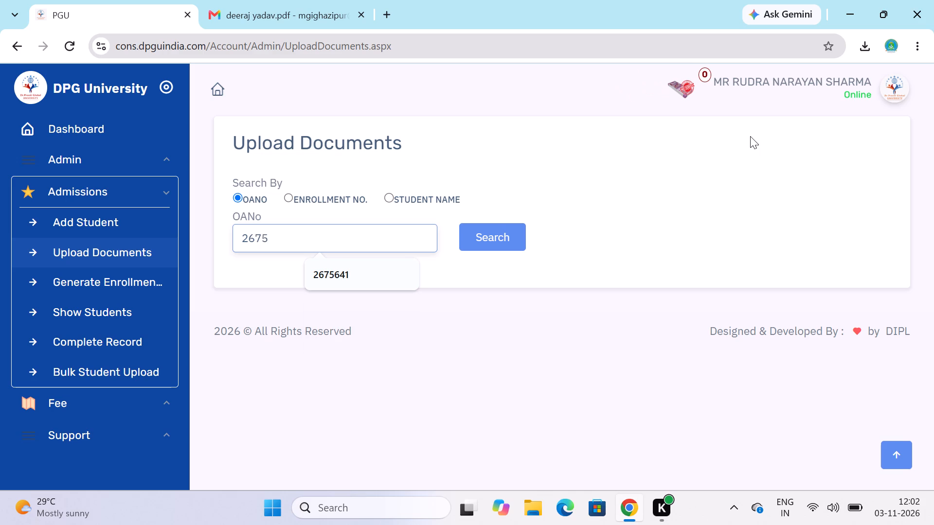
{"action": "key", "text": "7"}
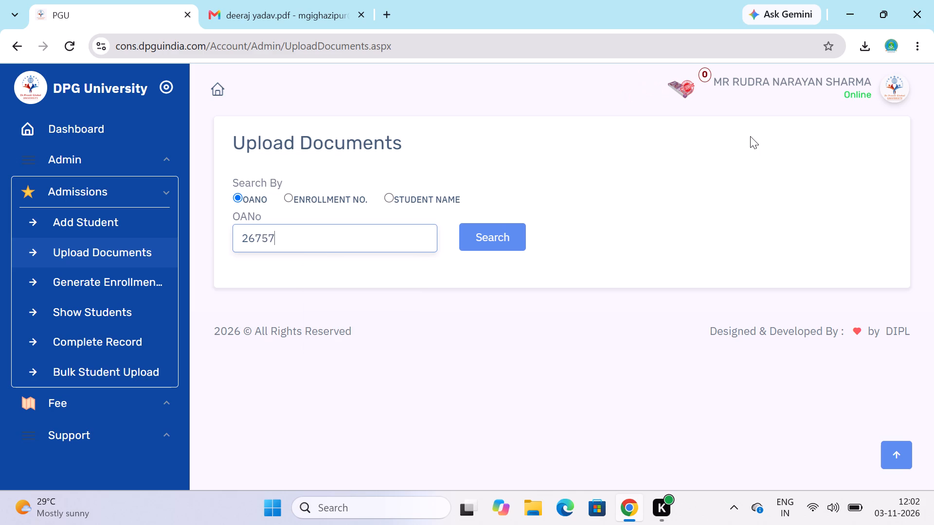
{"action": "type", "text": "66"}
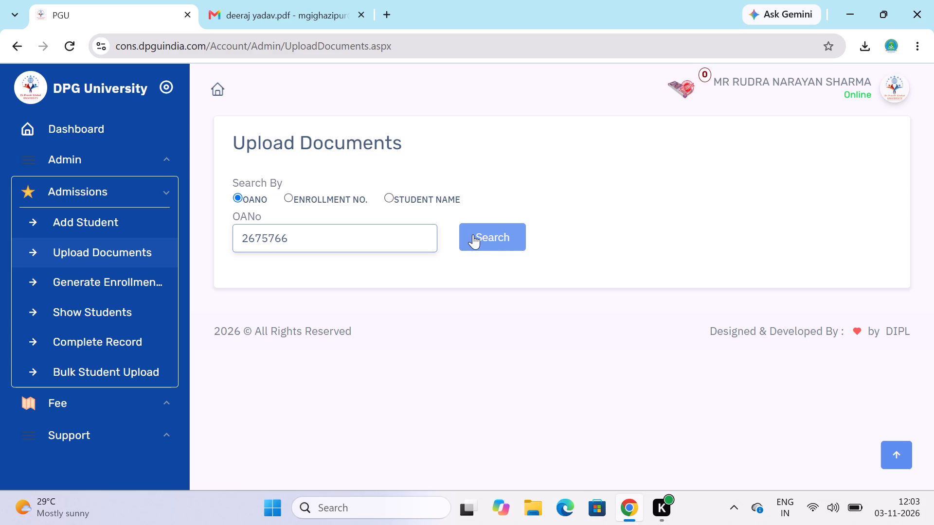
{"action": "left_click", "coordinate": [473, 234]}
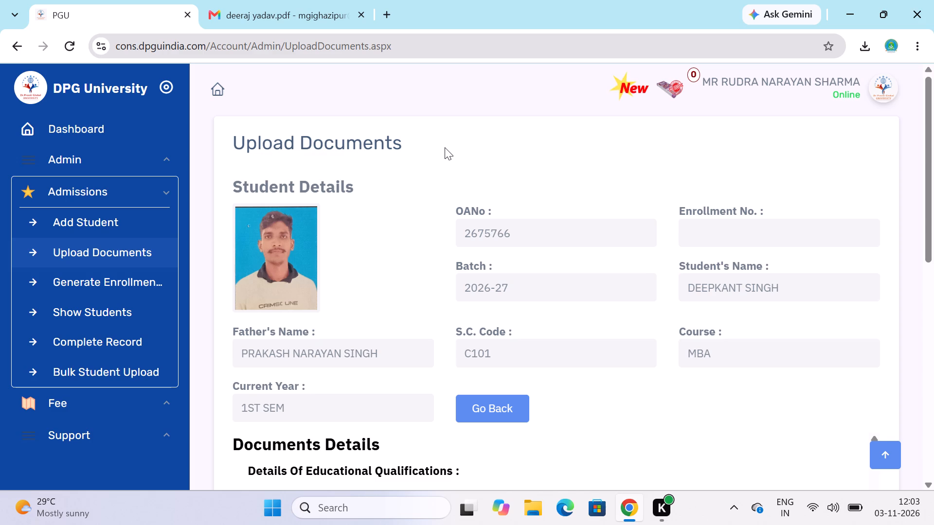
{"action": "scroll", "coordinate": [627, 273], "scroll_direction": "down", "scroll_amount": 1}
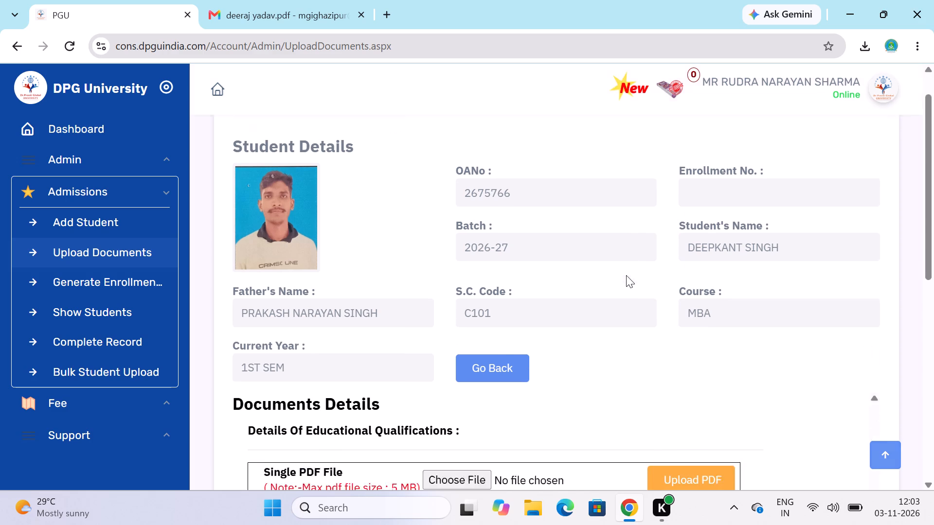
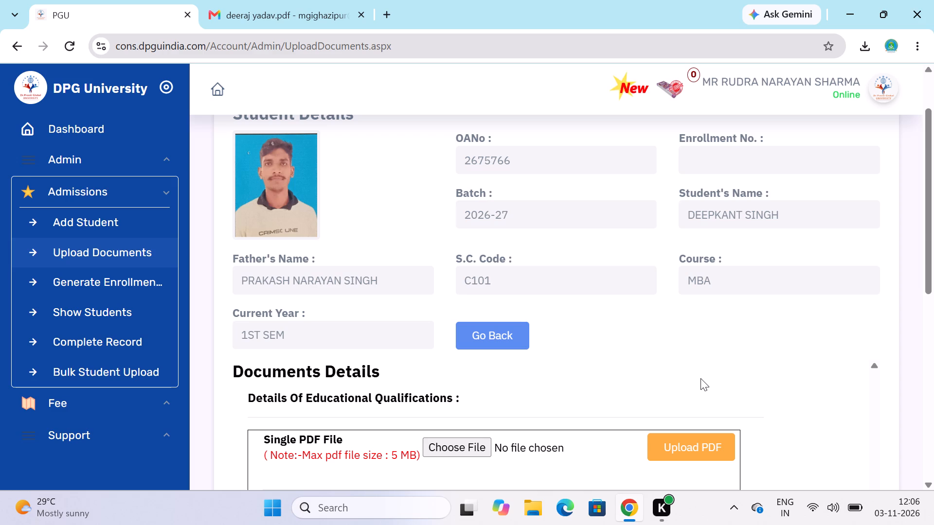
Check the Downloads folder for the open student's PDF for the Single PDF File field, without choosing a file.
{"action": "left_click", "coordinate": [470, 441]}
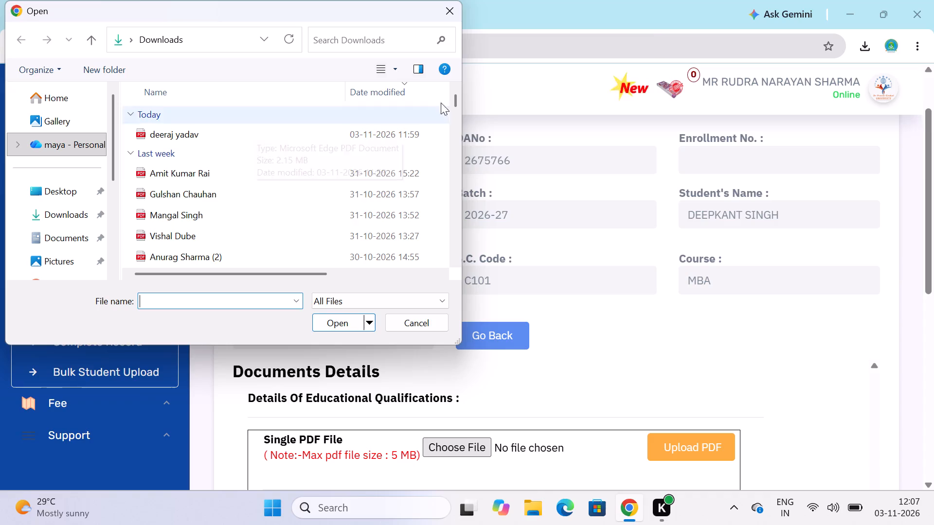
{"action": "left_click", "coordinate": [451, 8]}
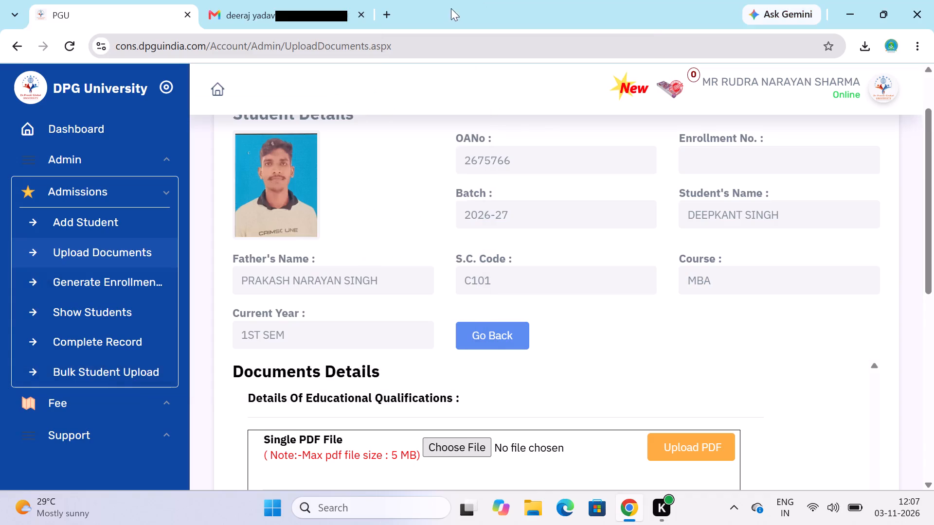
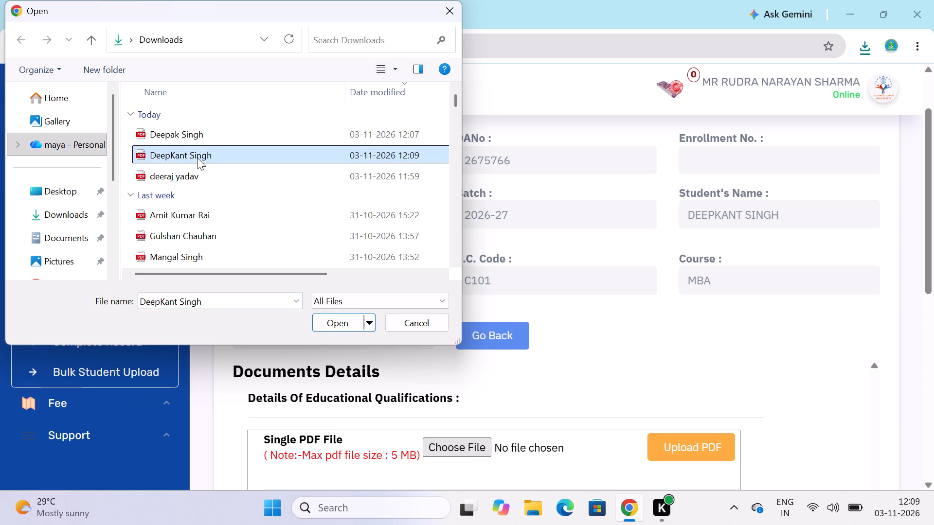
Attach the PDF named after the displayed student from the Downloads folder as the Single PDF File in Documents Details.
{"action": "left_click", "coordinate": [331, 322]}
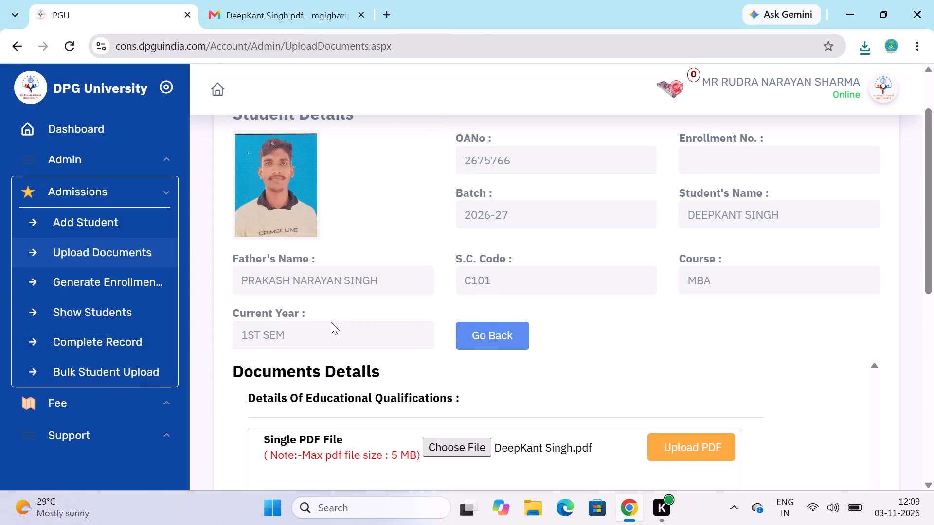
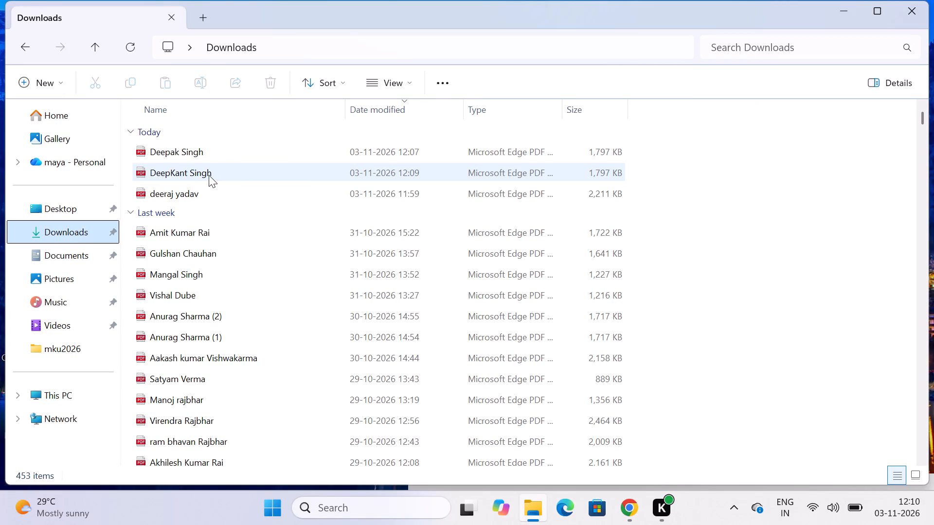
Open the student PDF modified today at 12:09 in the Downloads folder to check its contents, and close it again.
{"action": "double_click", "coordinate": [208, 175]}
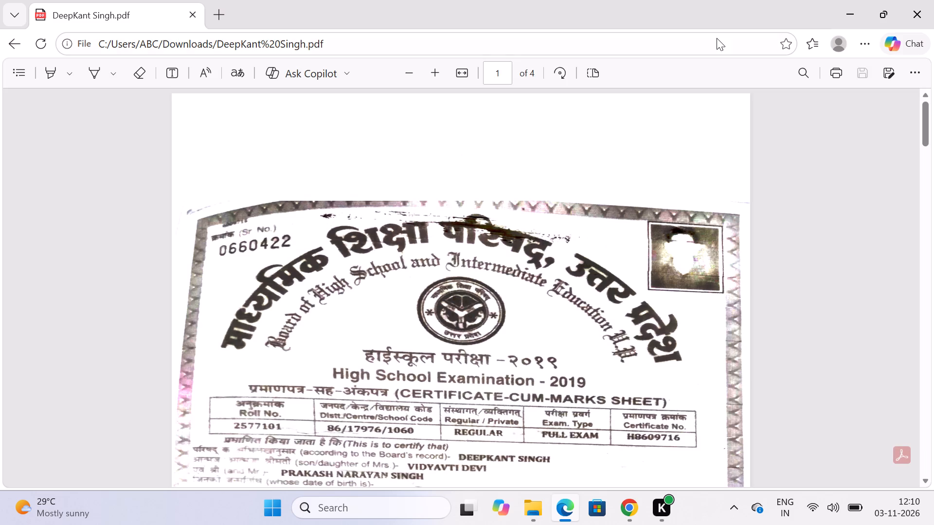
{"action": "left_click", "coordinate": [918, 11]}
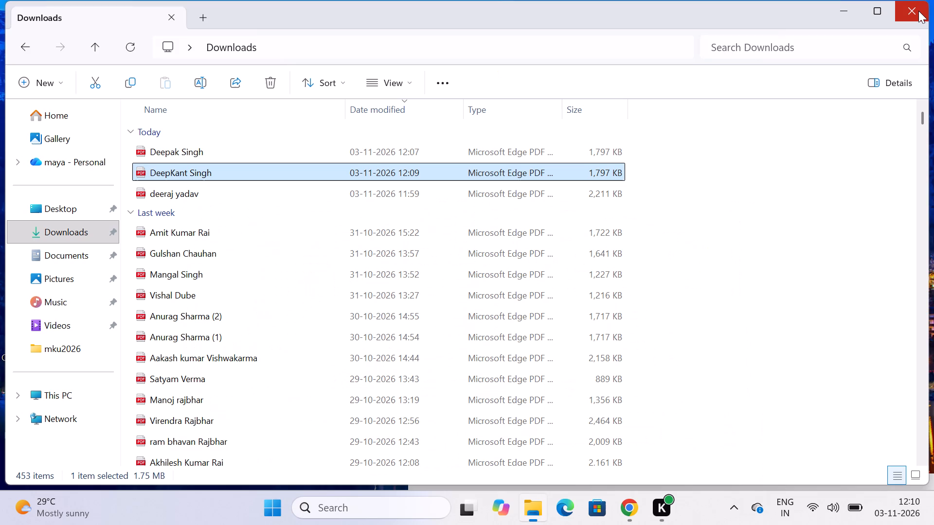
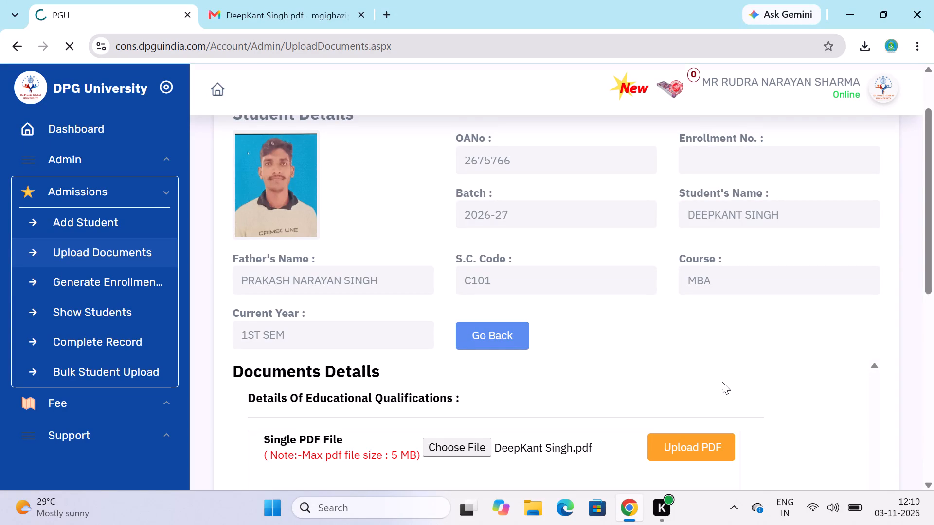
Open a fresh Upload Documents search for the next student and set it to search by OANO.
{"action": "scroll", "coordinate": [722, 381], "scroll_direction": "down", "scroll_amount": 1}
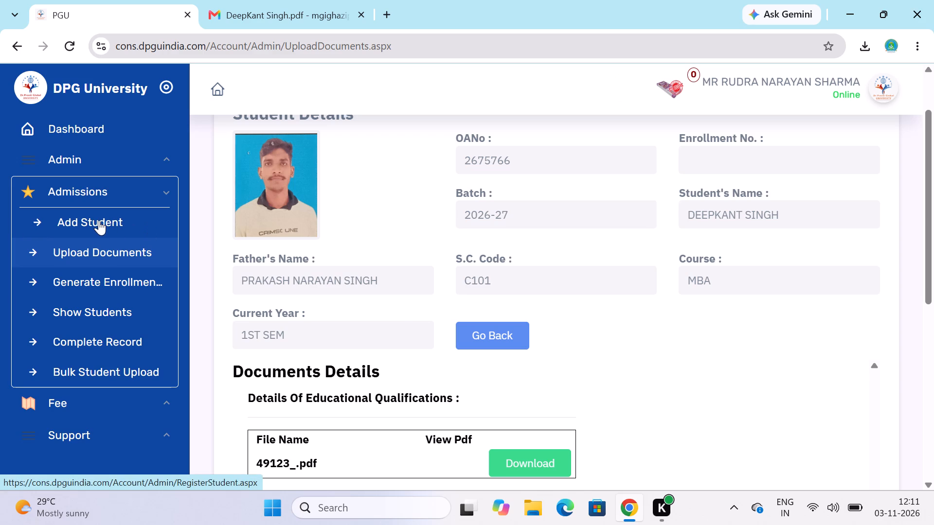
{"action": "left_click", "coordinate": [98, 252]}
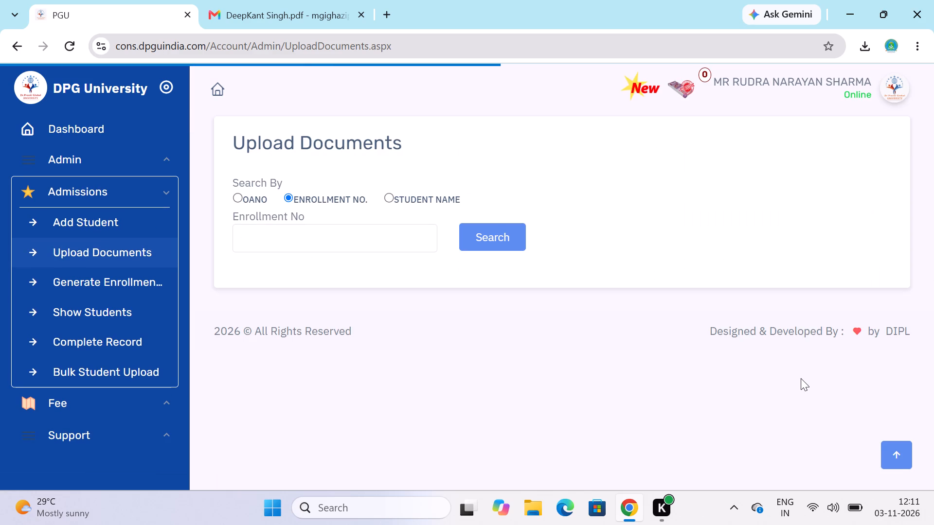
{"action": "left_click", "coordinate": [238, 196]}
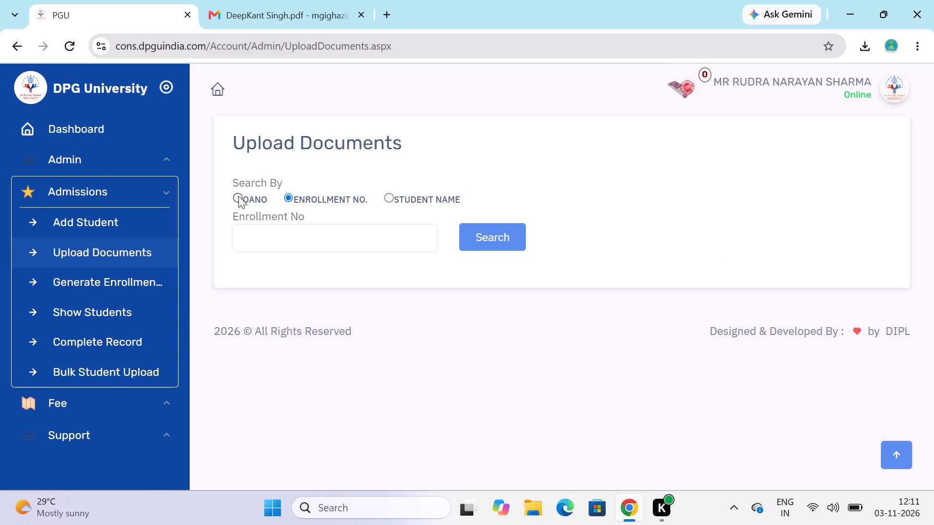
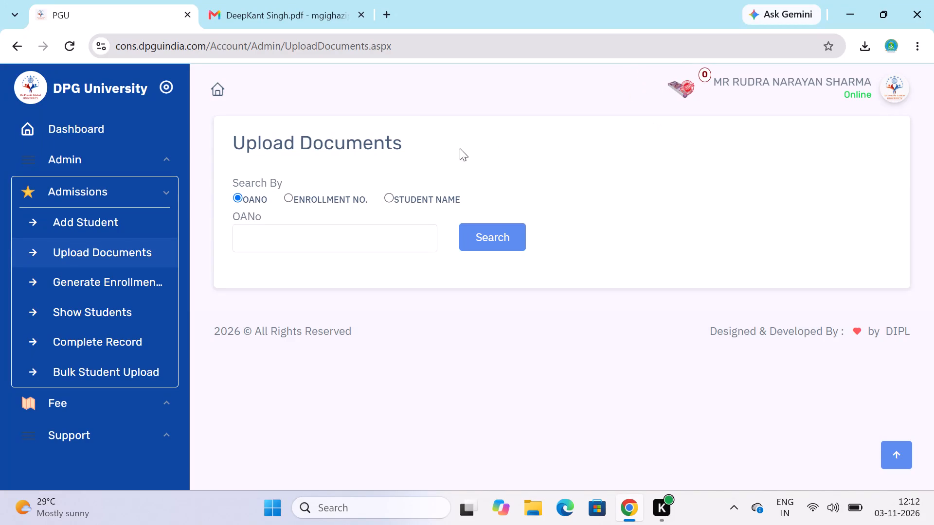
Enter the next student's OANo and run the search to load their student and documents details.
{"action": "left_click", "coordinate": [283, 235]}
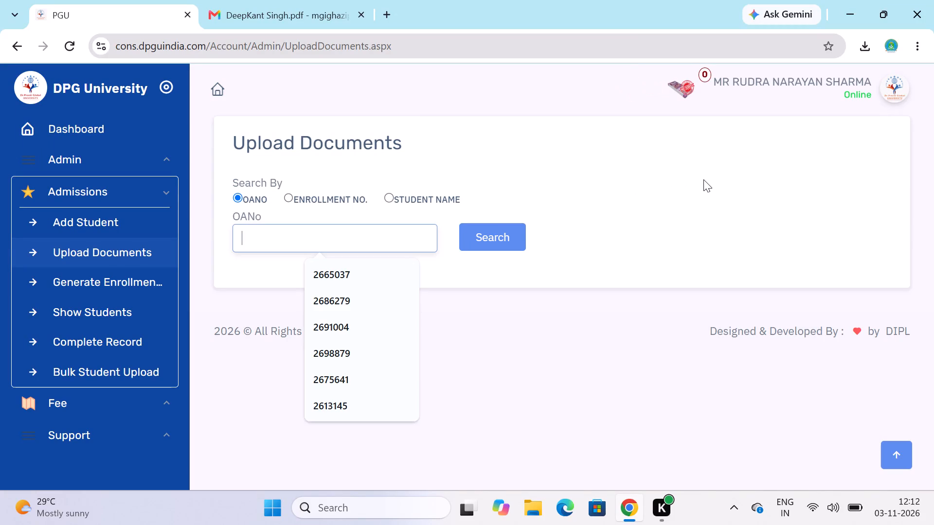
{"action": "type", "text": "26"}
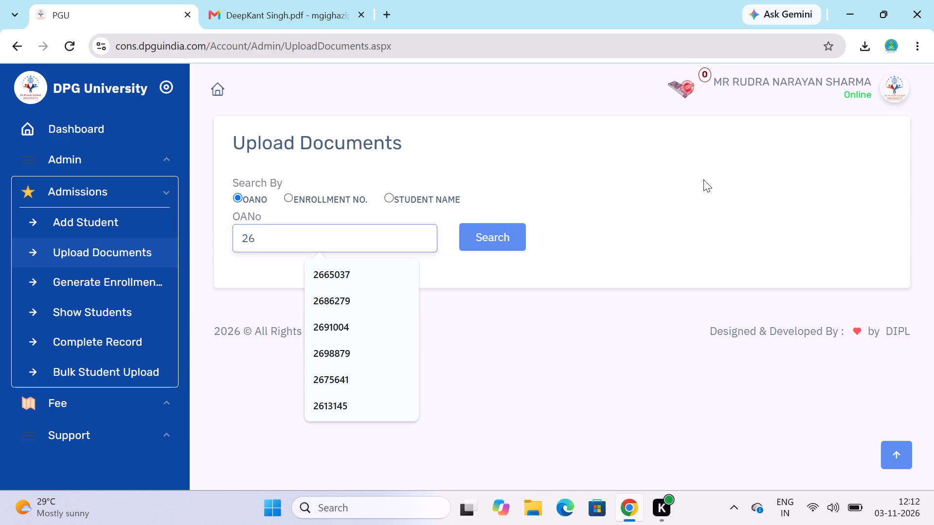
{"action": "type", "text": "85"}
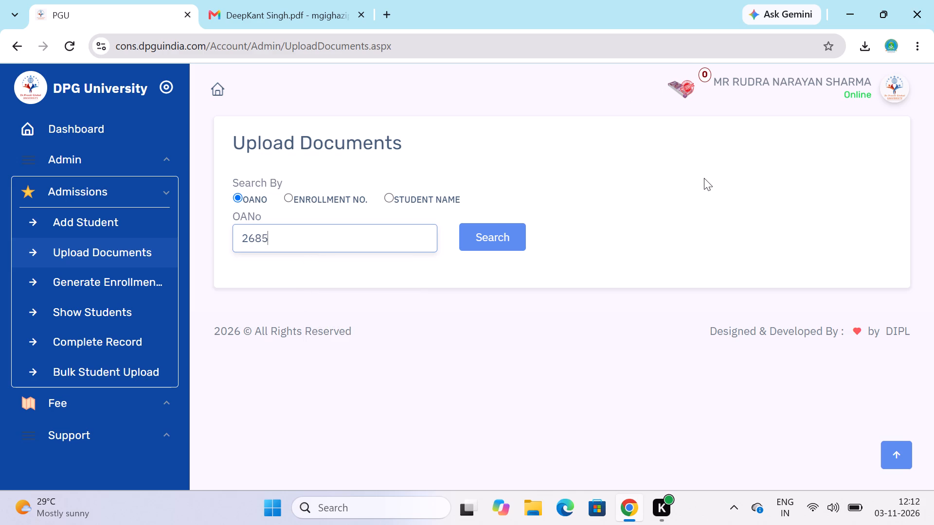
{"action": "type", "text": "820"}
{"action": "left_click", "coordinate": [488, 233]}
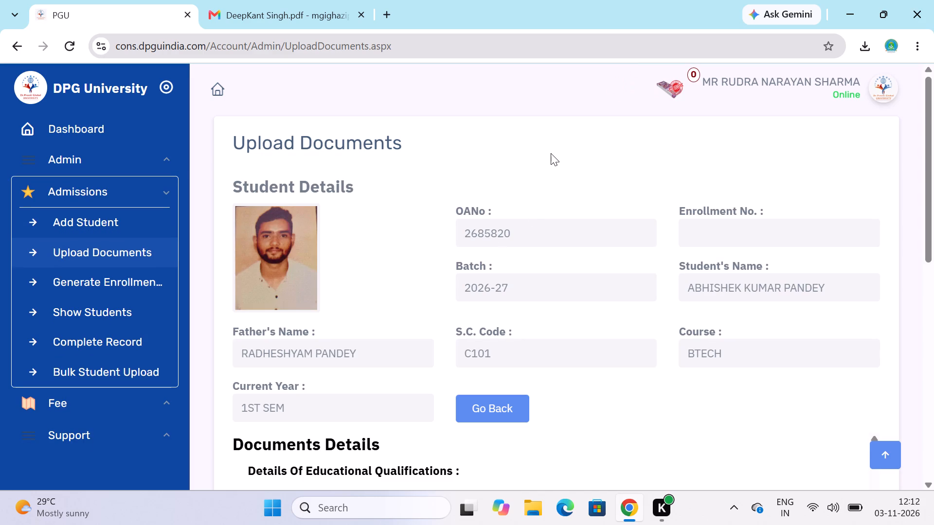
{"action": "scroll", "coordinate": [554, 162], "scroll_direction": "down", "scroll_amount": 1}
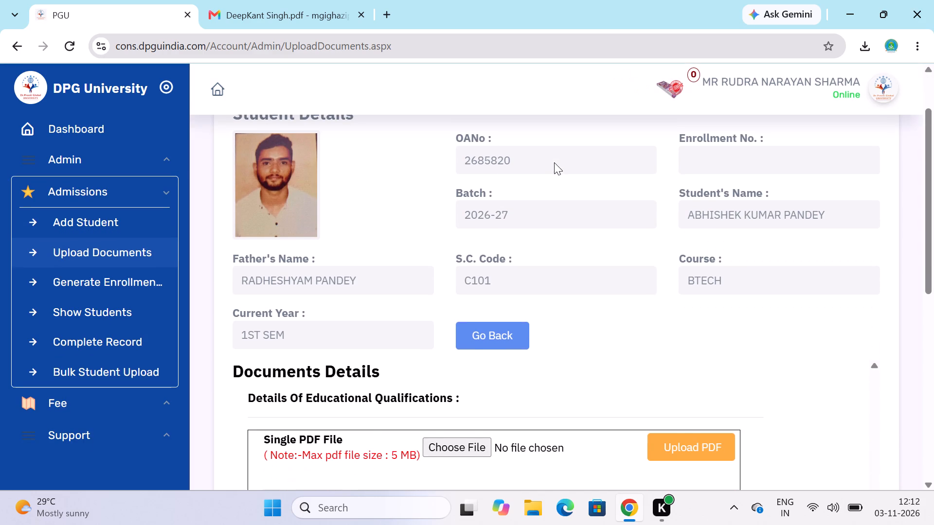
{"action": "scroll", "coordinate": [554, 162], "scroll_direction": "up", "scroll_amount": 1}
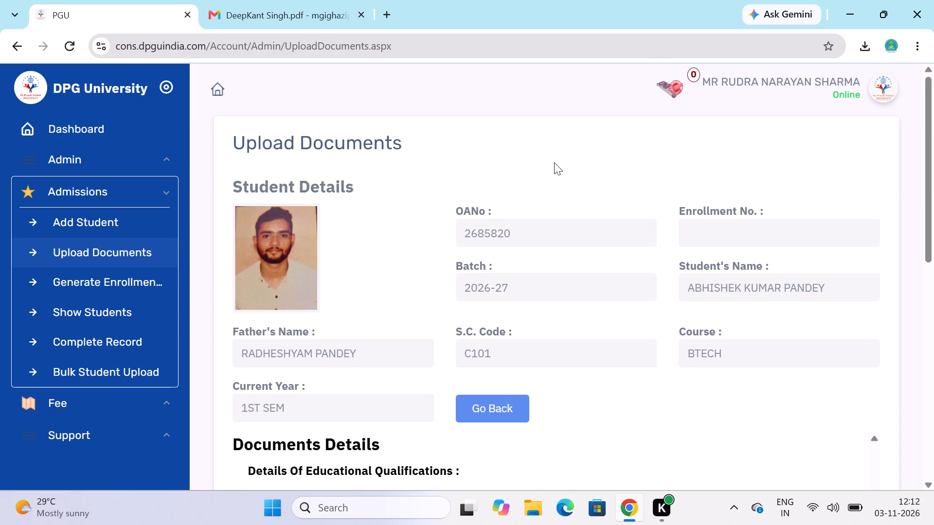
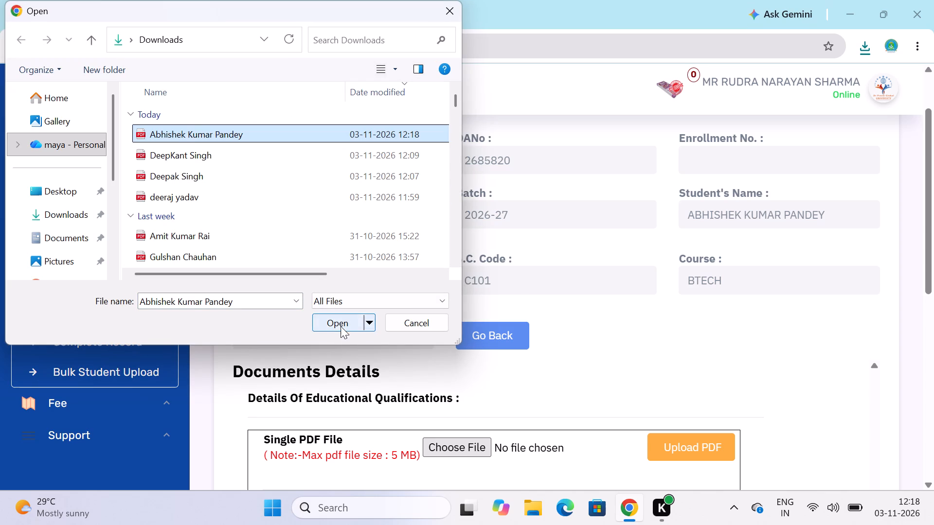
Attach the PDF named after the loaded student from Downloads, upload it, and check the Documents Details entry.
{"action": "left_click", "coordinate": [341, 324]}
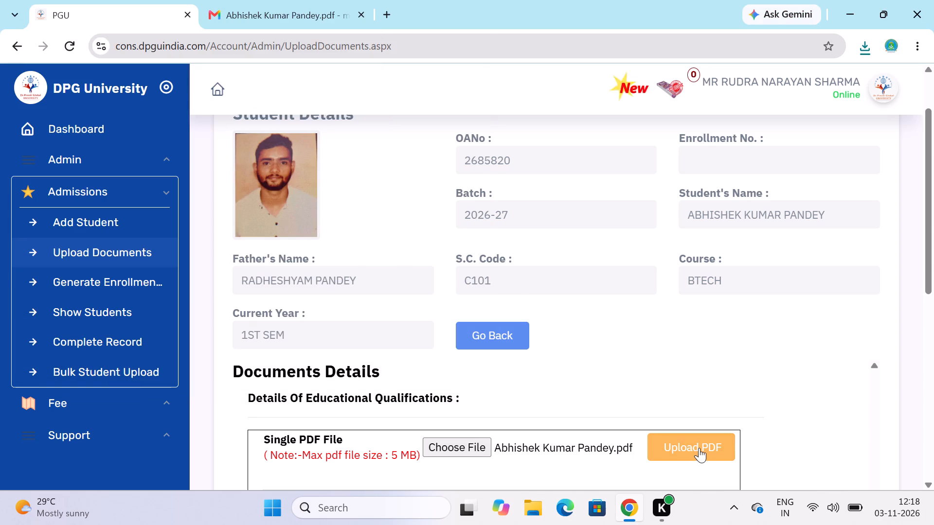
{"action": "left_click", "coordinate": [699, 448]}
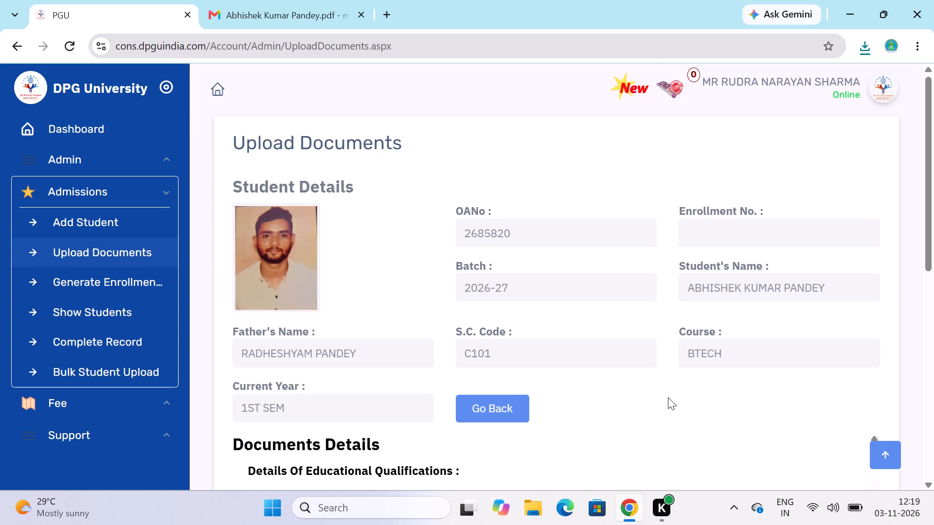
{"action": "scroll", "coordinate": [668, 397], "scroll_direction": "down", "scroll_amount": 1}
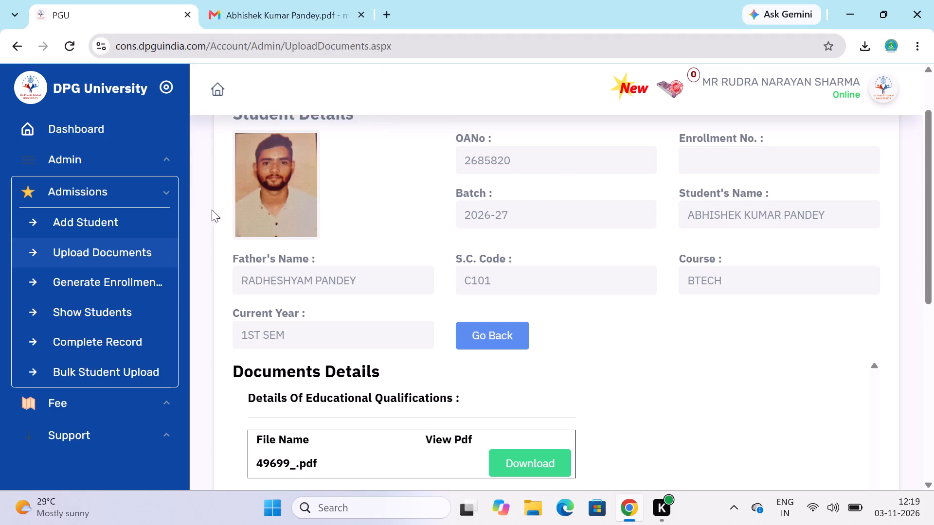
Start a new Upload Documents search by OANo and load the next student's details using their OANo.
{"action": "left_click", "coordinate": [73, 253]}
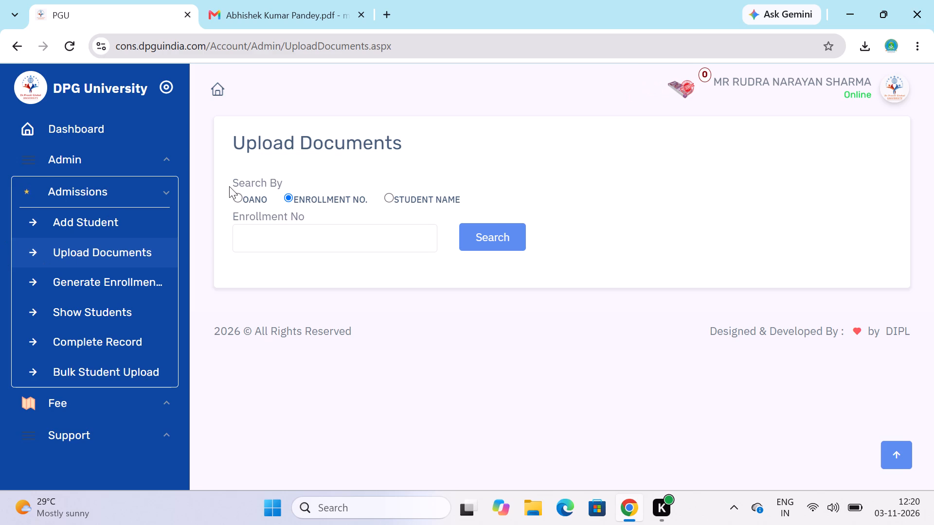
{"action": "left_click", "coordinate": [236, 198]}
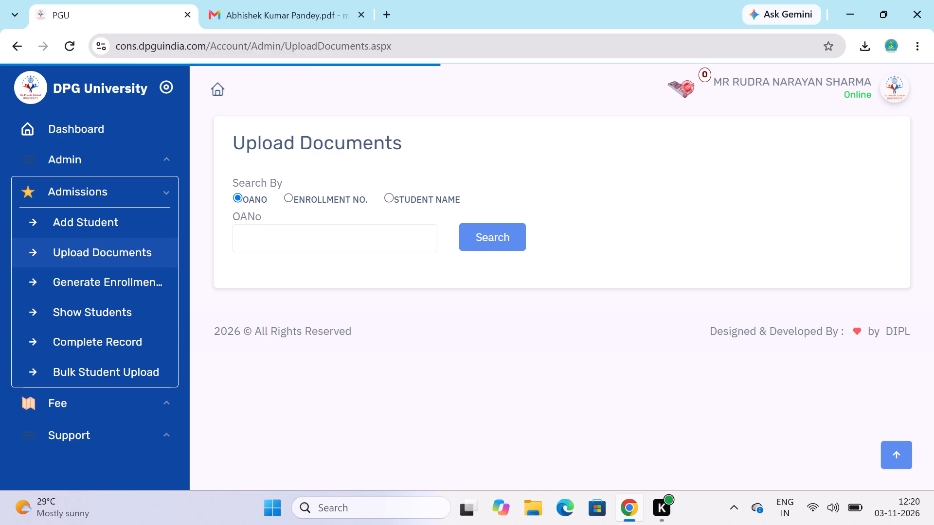
{"action": "left_click", "coordinate": [253, 235]}
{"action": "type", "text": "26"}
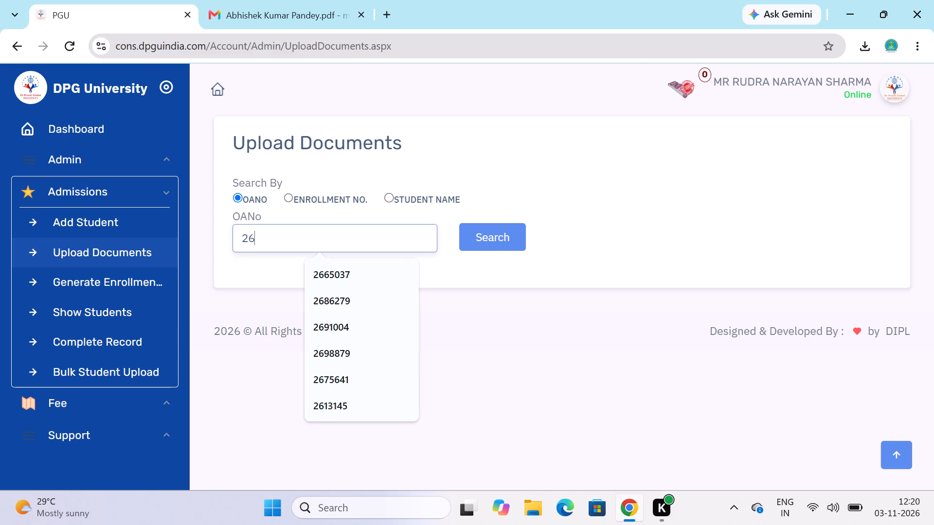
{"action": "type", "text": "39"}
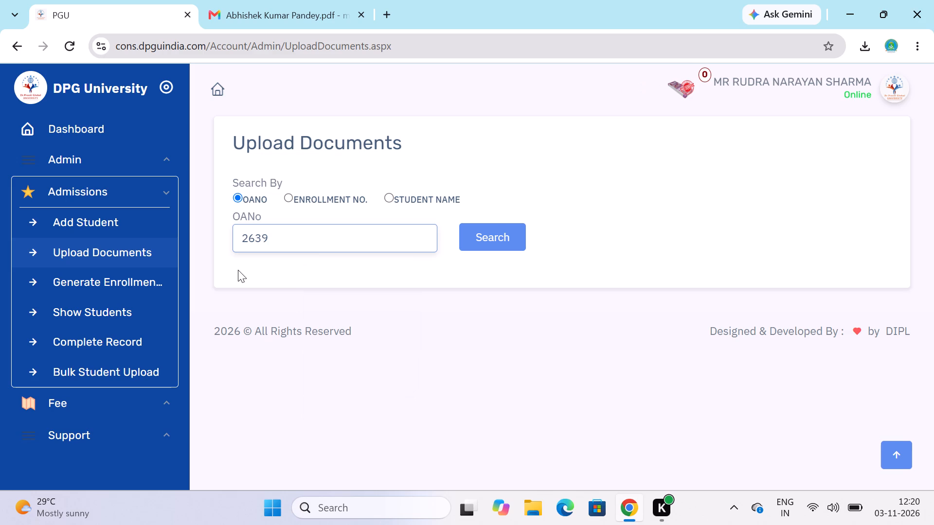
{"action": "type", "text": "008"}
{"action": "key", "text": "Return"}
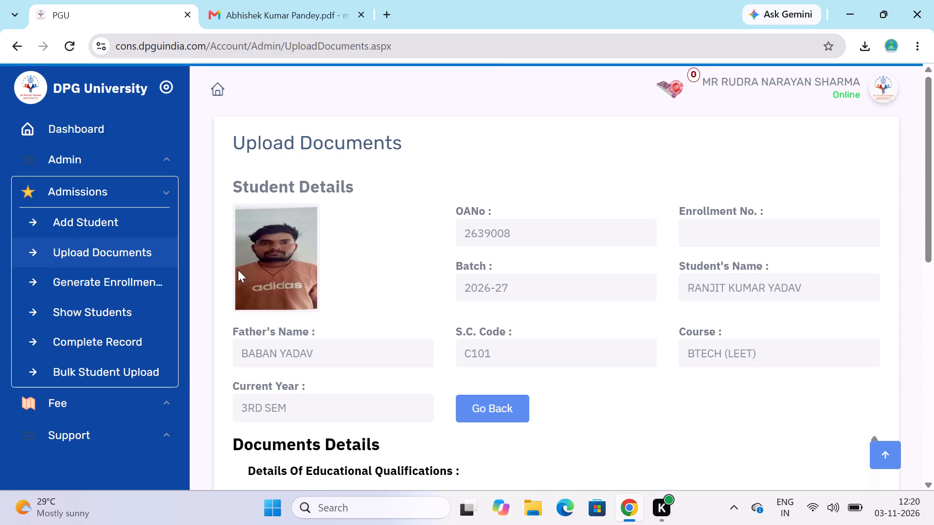
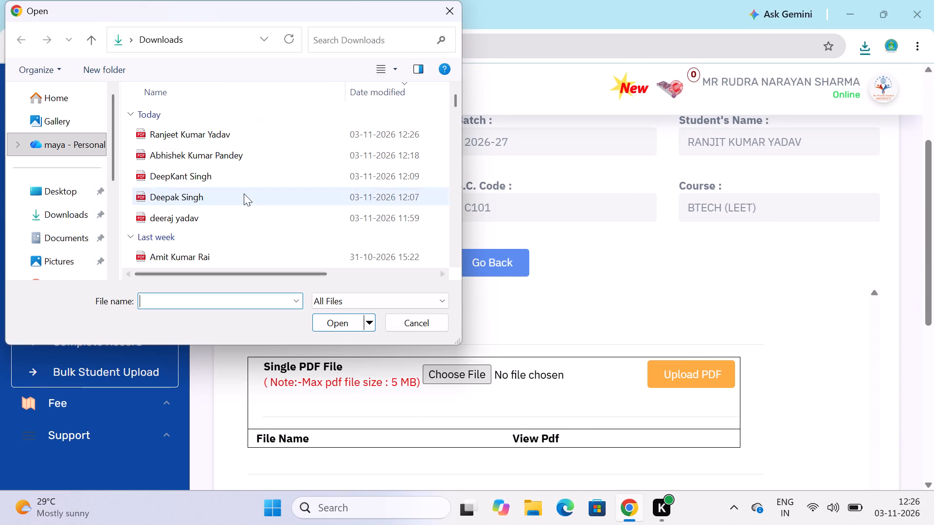
Attach the most recent PDF in Downloads, named after the loaded student, as the Single PDF File for educational qualifications.
{"action": "left_click", "coordinate": [220, 131]}
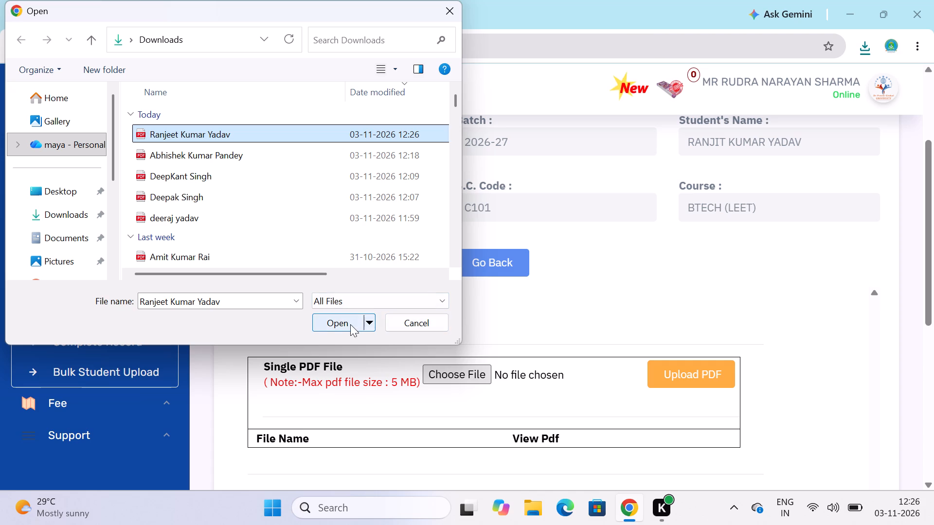
{"action": "left_click", "coordinate": [342, 321]}
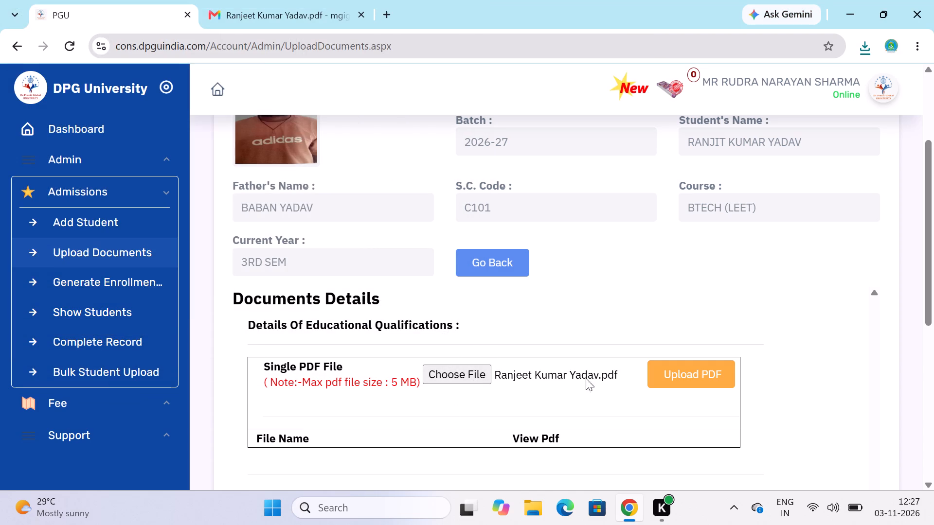
Upload the chosen single PDF file to the loaded BTECH (LEET) student's educational qualification documents.
{"action": "left_click", "coordinate": [677, 372]}
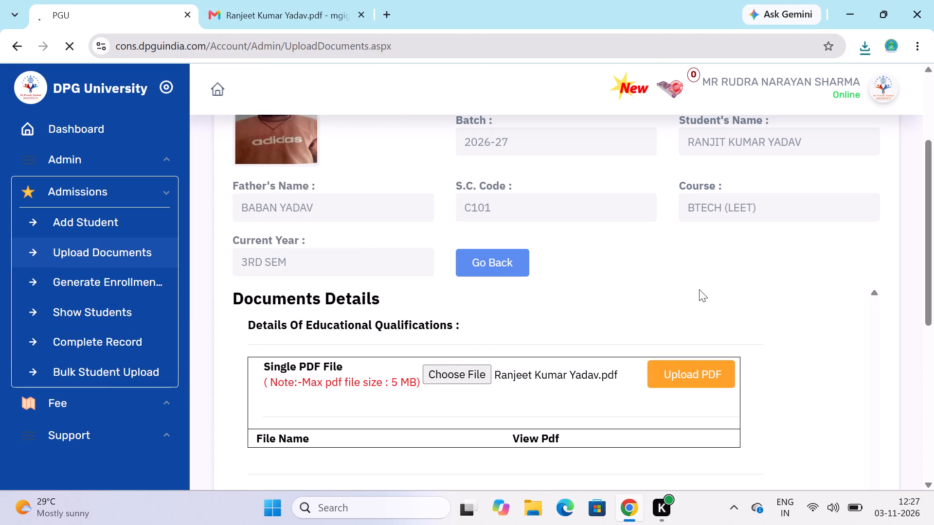
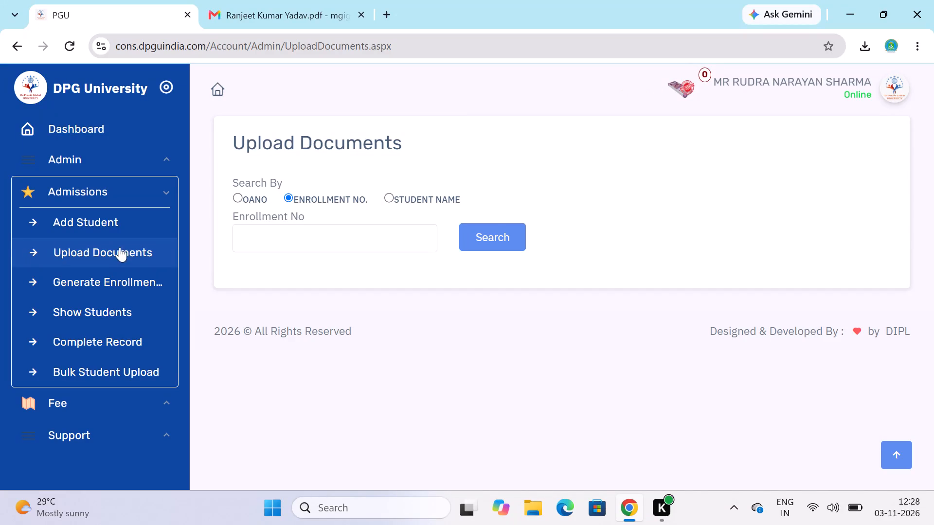
Set the Upload Documents student search to look up by OANo.
{"action": "left_click", "coordinate": [235, 195]}
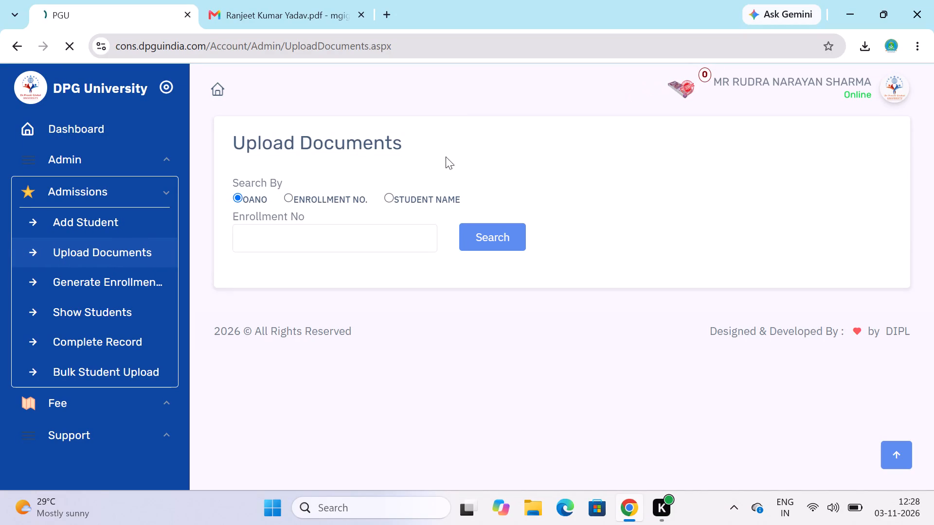
Search Upload Documents by the next student's OANo and load that student's details.
{"action": "left_click", "coordinate": [264, 235]}
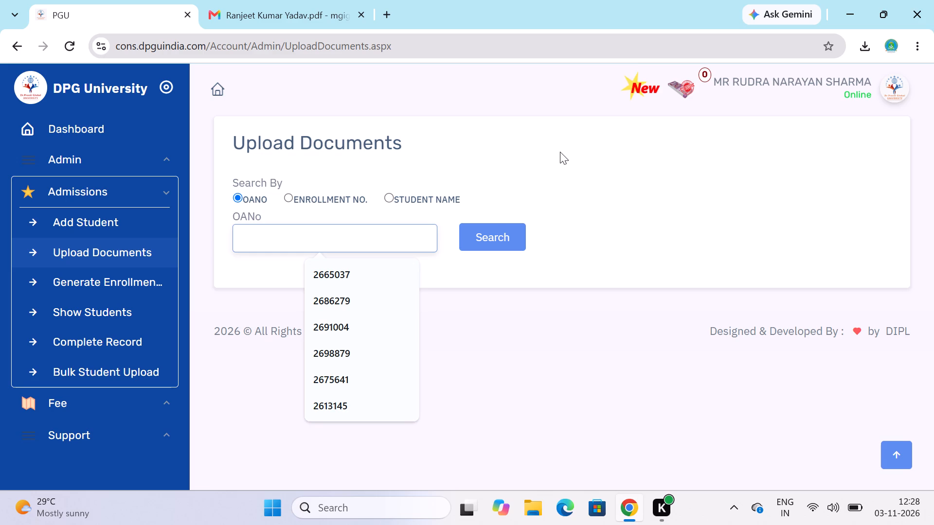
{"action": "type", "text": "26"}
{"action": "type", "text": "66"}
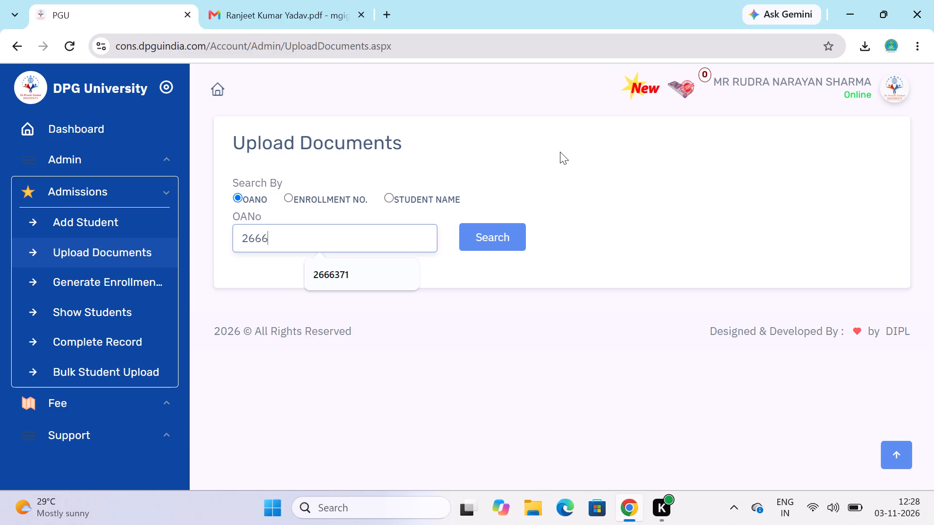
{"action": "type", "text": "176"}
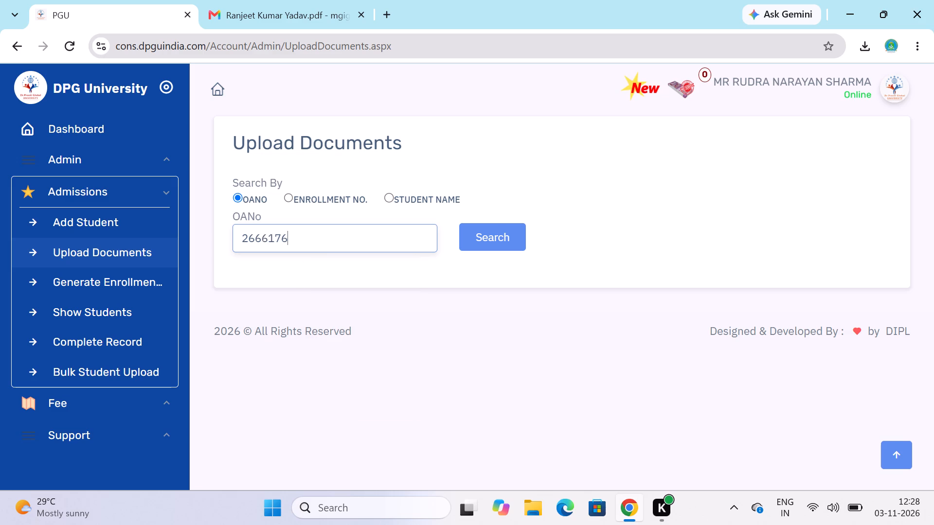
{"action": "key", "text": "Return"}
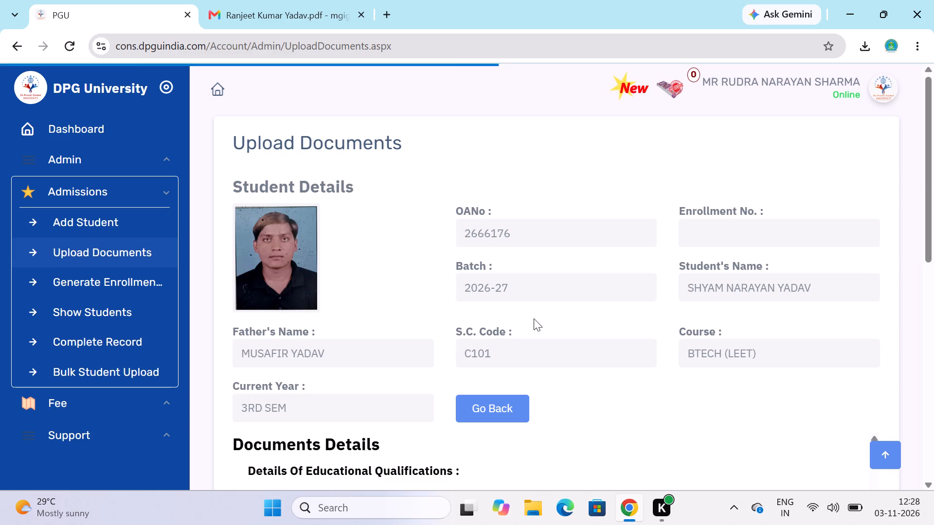
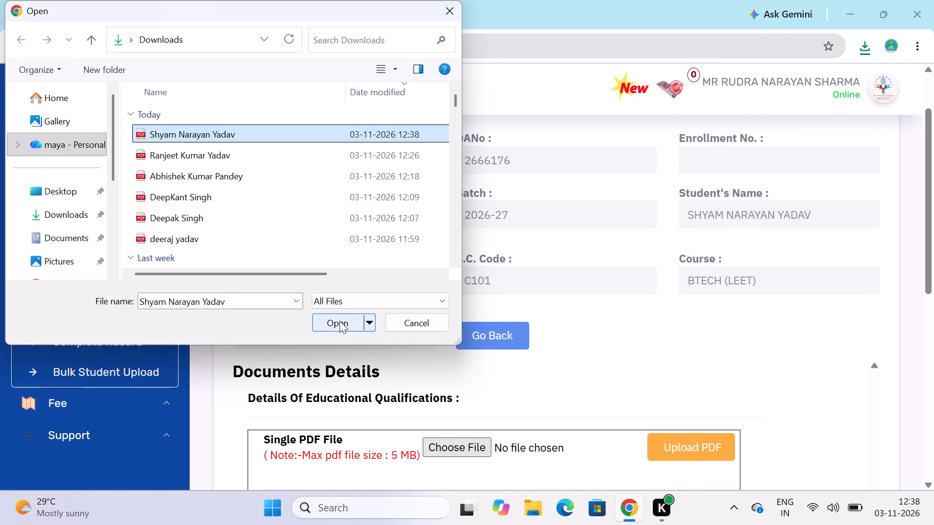
Upload the chosen single PDF file to the student's educational qualification documents and check the uploaded file entry.
{"action": "left_click", "coordinate": [682, 442]}
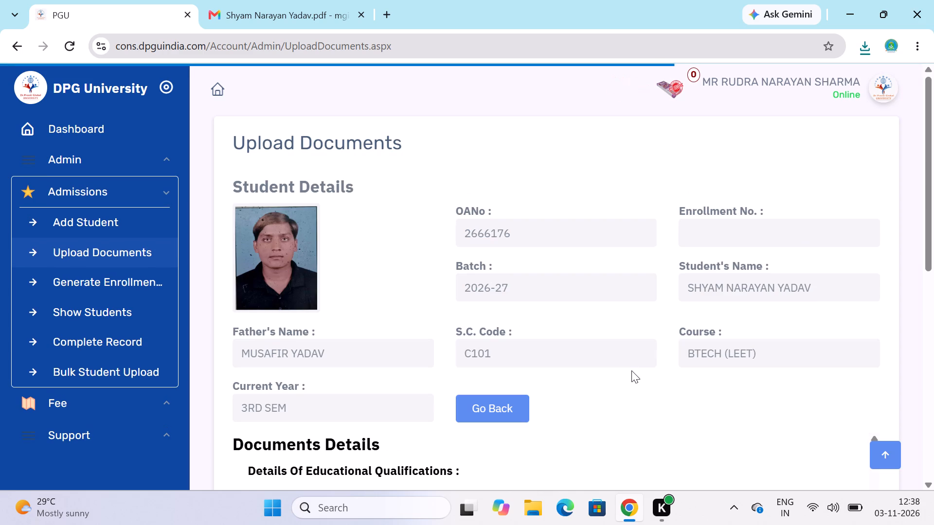
{"action": "scroll", "coordinate": [659, 400], "scroll_direction": "down", "scroll_amount": 1}
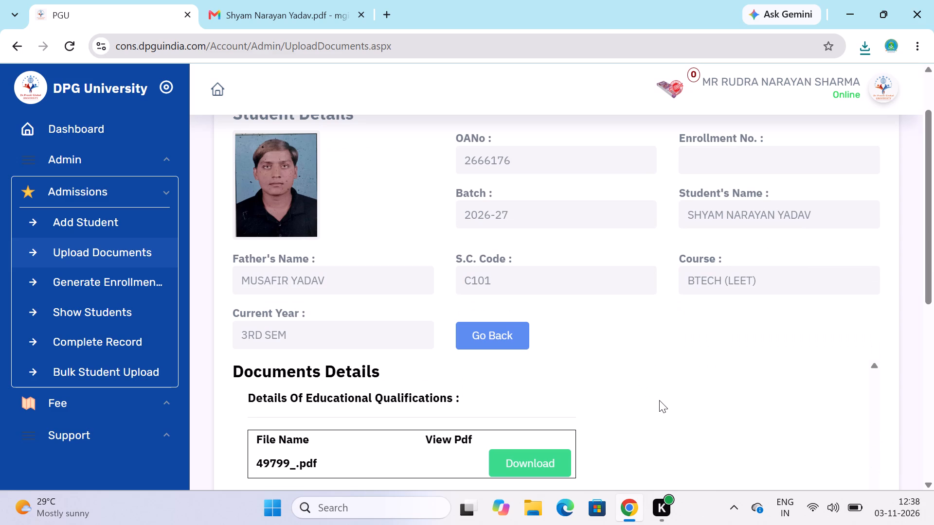
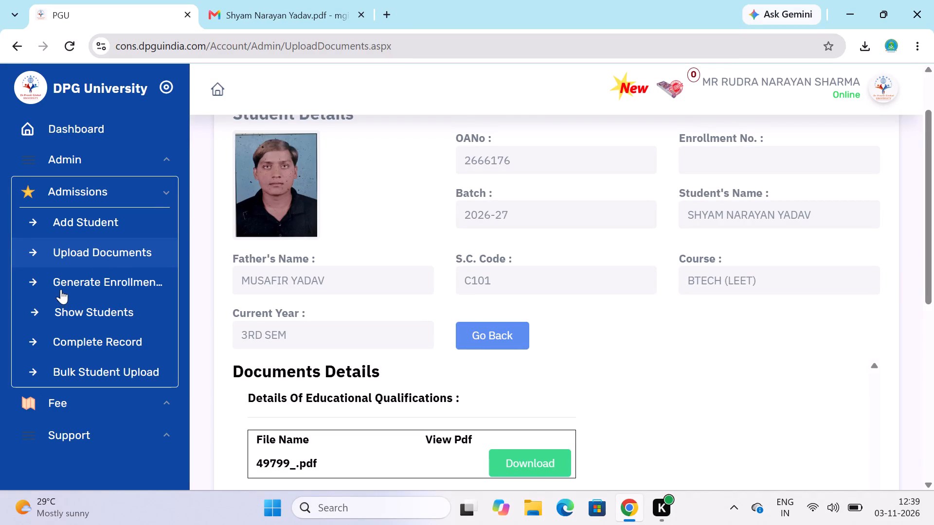
Open a blank Upload Documents search and set it to look up the next student by OANo.
{"action": "left_click", "coordinate": [116, 253]}
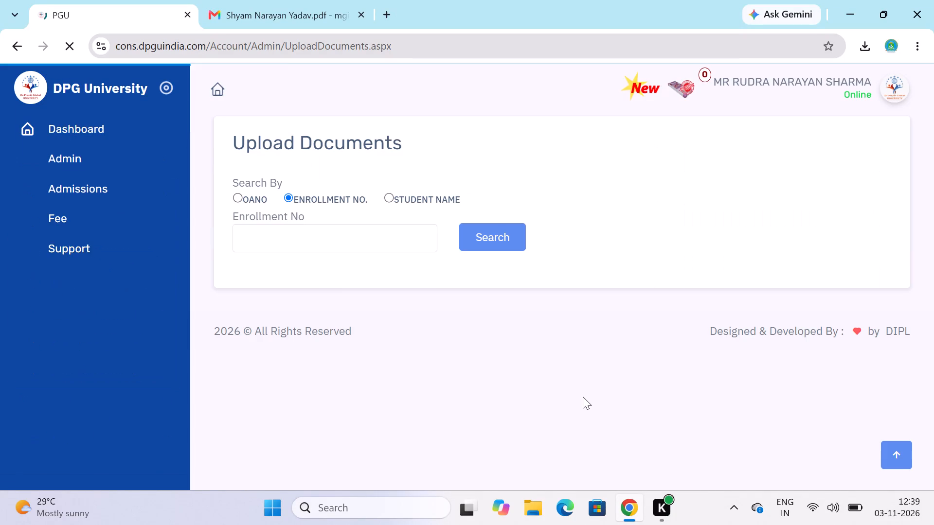
{"action": "left_click", "coordinate": [237, 198]}
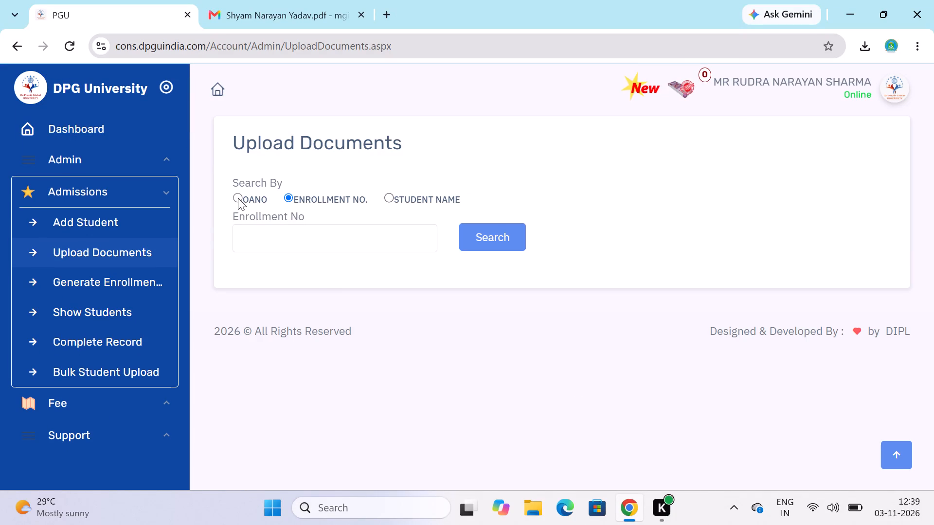
{"action": "left_click", "coordinate": [286, 241]}
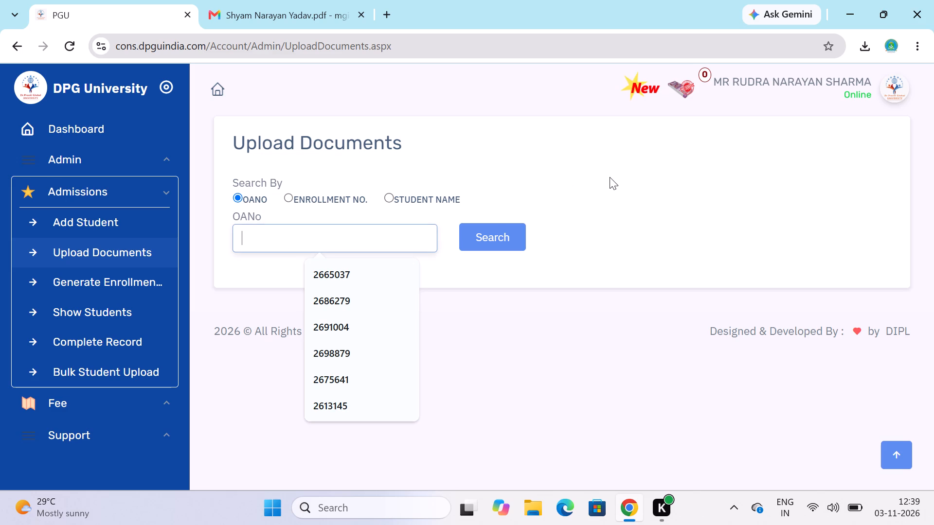
Search for the next student by their OANo and load their record at the educational qualifications document section.
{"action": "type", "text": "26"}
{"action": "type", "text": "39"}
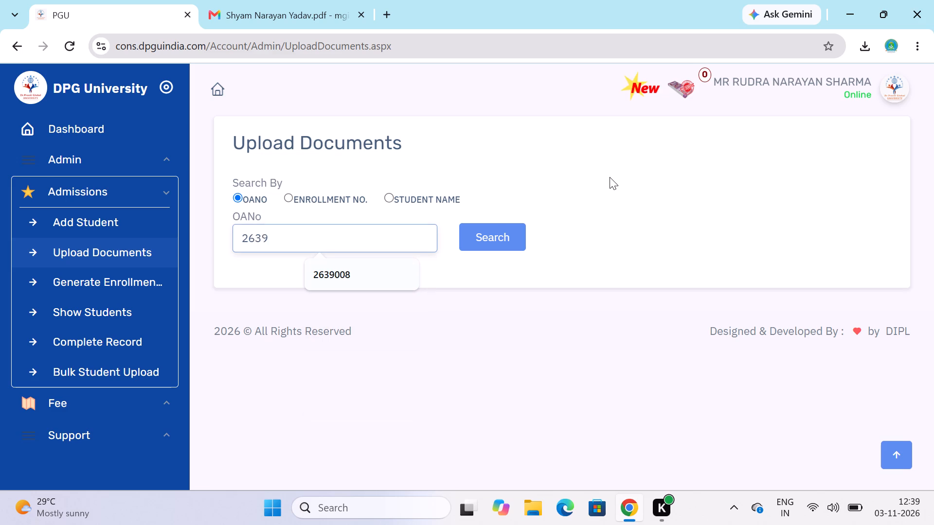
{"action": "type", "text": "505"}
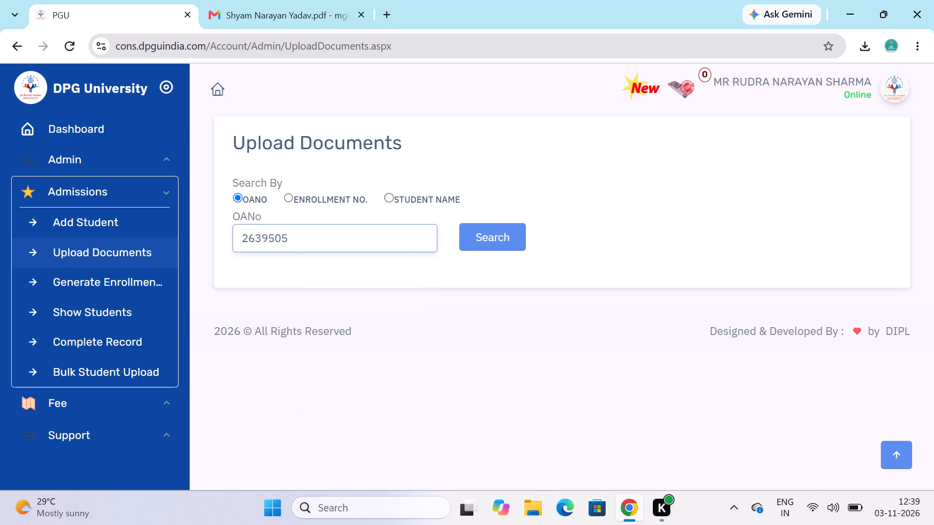
{"action": "left_click", "coordinate": [499, 234]}
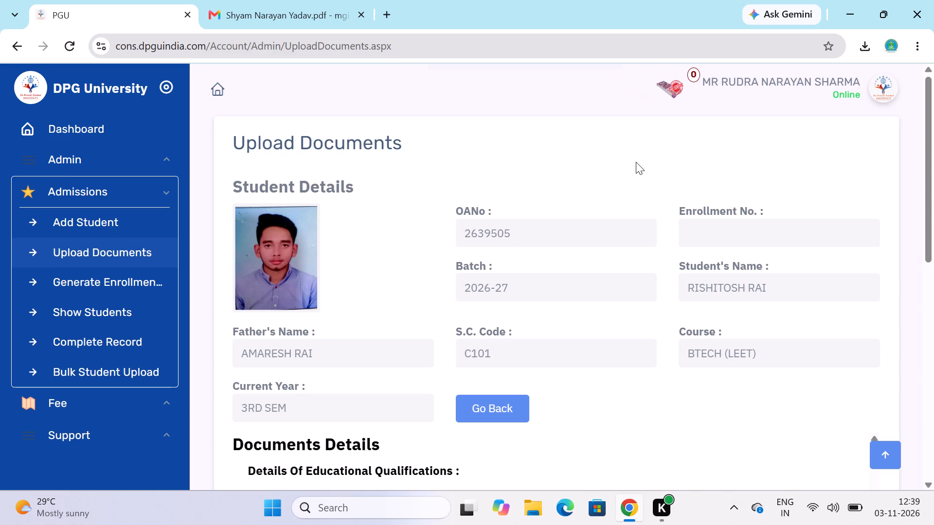
{"action": "scroll", "coordinate": [636, 162], "scroll_direction": "down", "scroll_amount": 1}
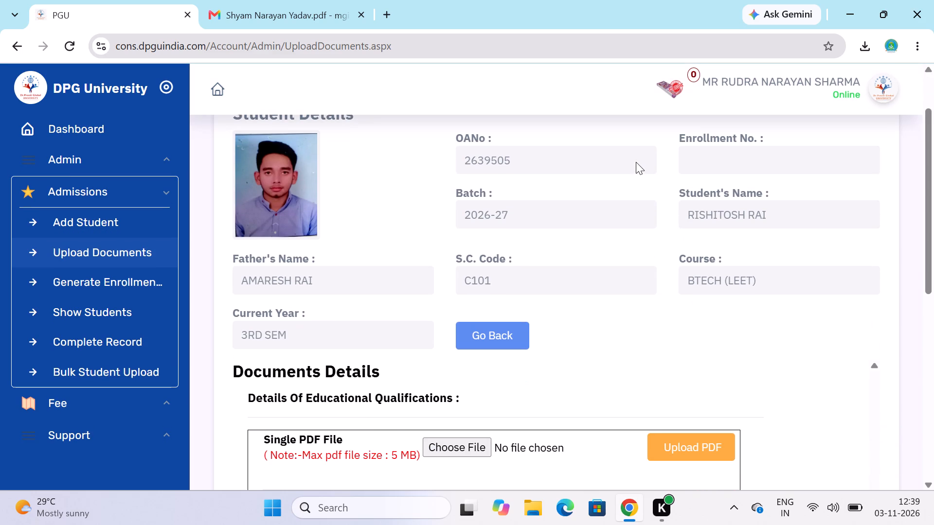
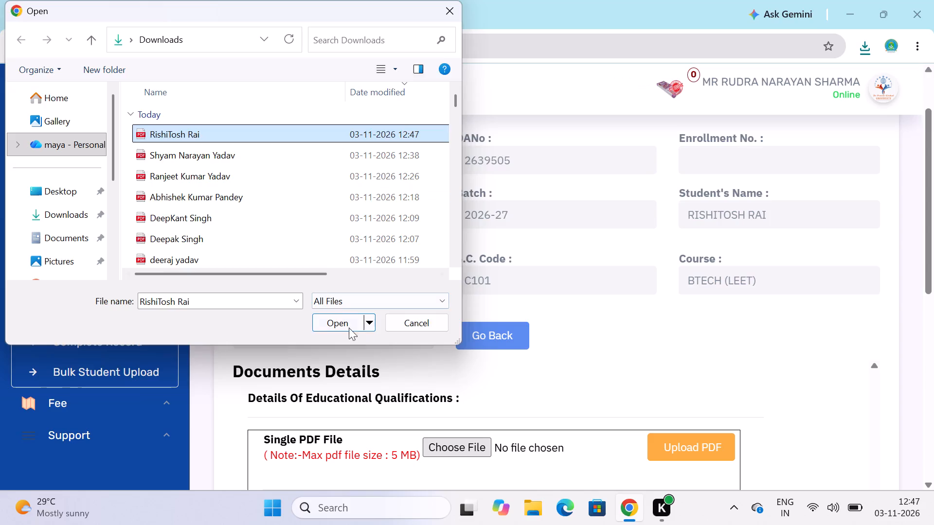
Attach the PDF from Downloads named after the loaded BTECH (LEET) student as the educational qualifications' single PDF file.
{"action": "left_click", "coordinate": [341, 324]}
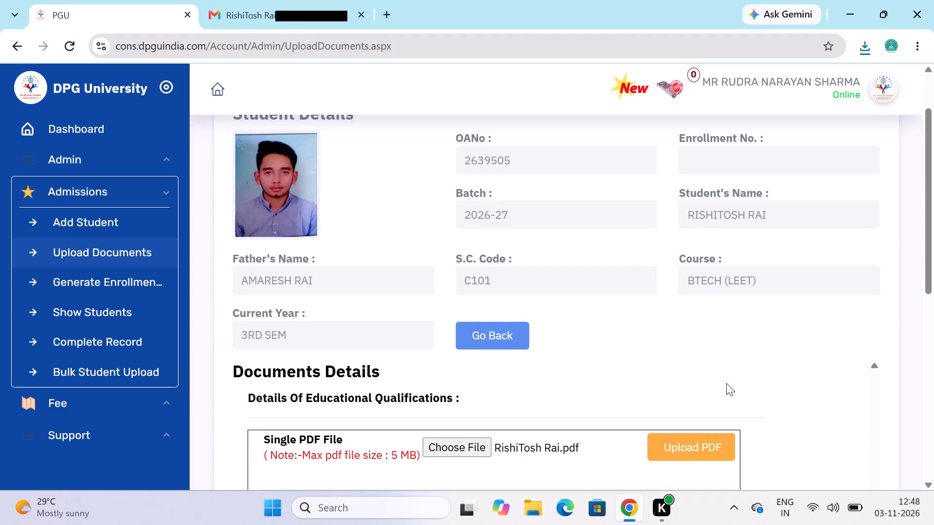
Check the displayed student's details against the chosen file and upload it as the Single PDF File under Documents Details.
{"action": "scroll", "coordinate": [694, 347], "scroll_direction": "down", "scroll_amount": 1}
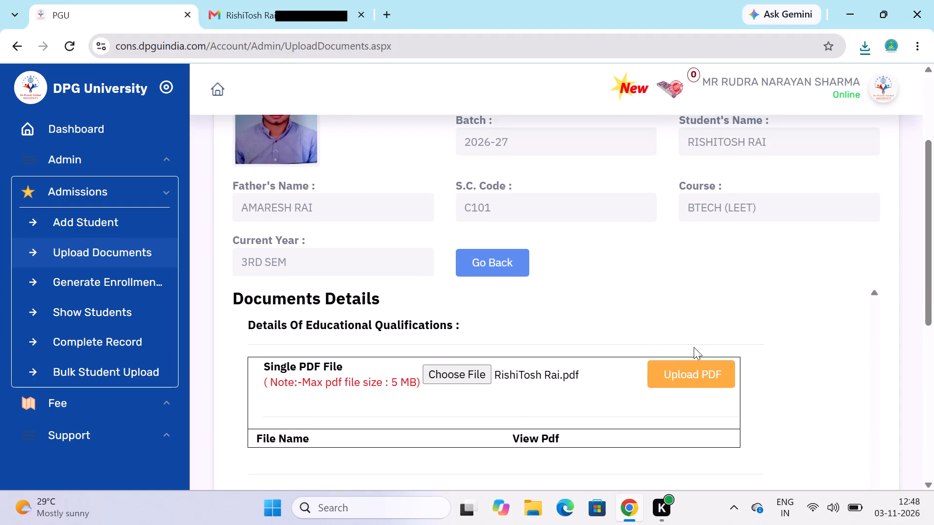
{"action": "scroll", "coordinate": [694, 347], "scroll_direction": "up", "scroll_amount": 2}
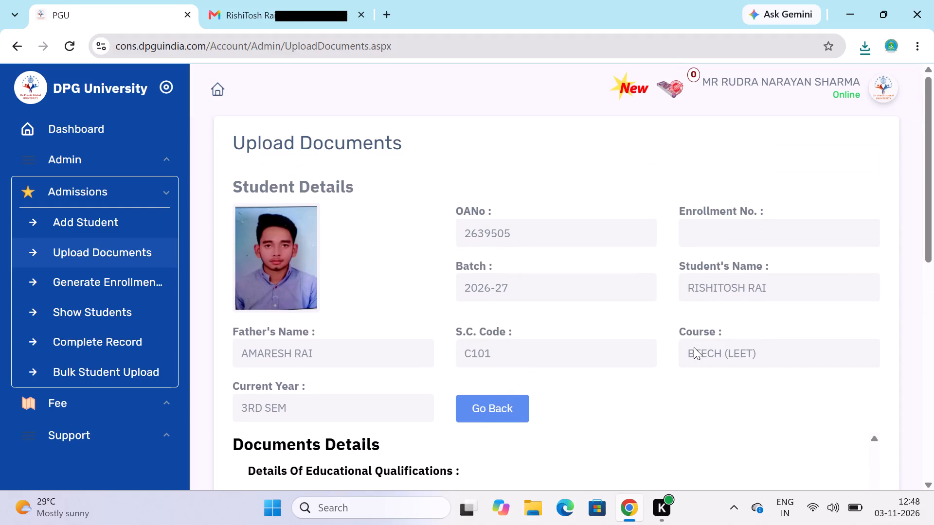
{"action": "scroll", "coordinate": [694, 347], "scroll_direction": "down", "scroll_amount": 1}
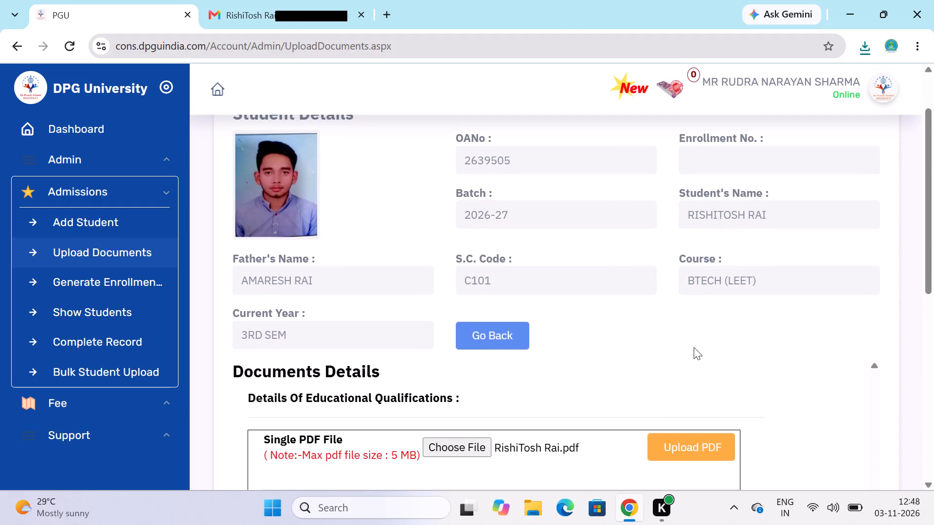
{"action": "scroll", "coordinate": [694, 347], "scroll_direction": "down", "scroll_amount": 2}
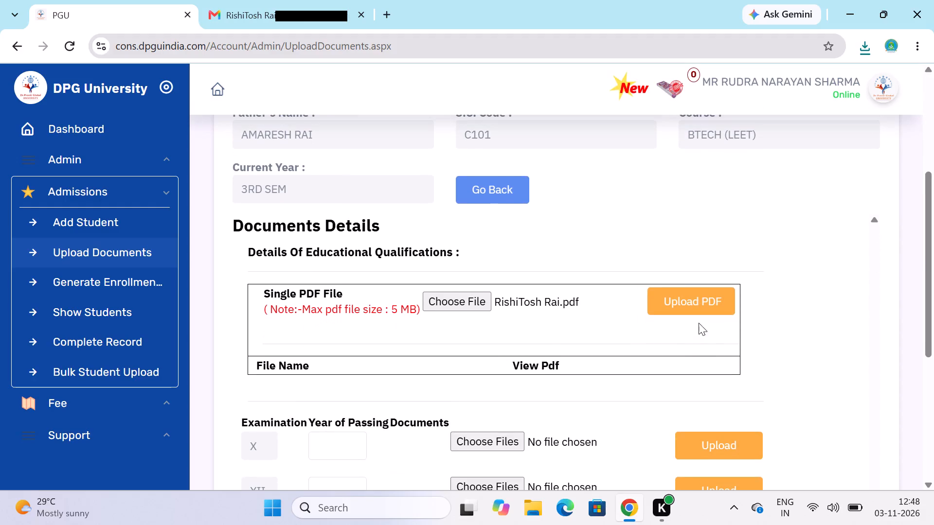
{"action": "scroll", "coordinate": [672, 246], "scroll_direction": "up", "scroll_amount": 3}
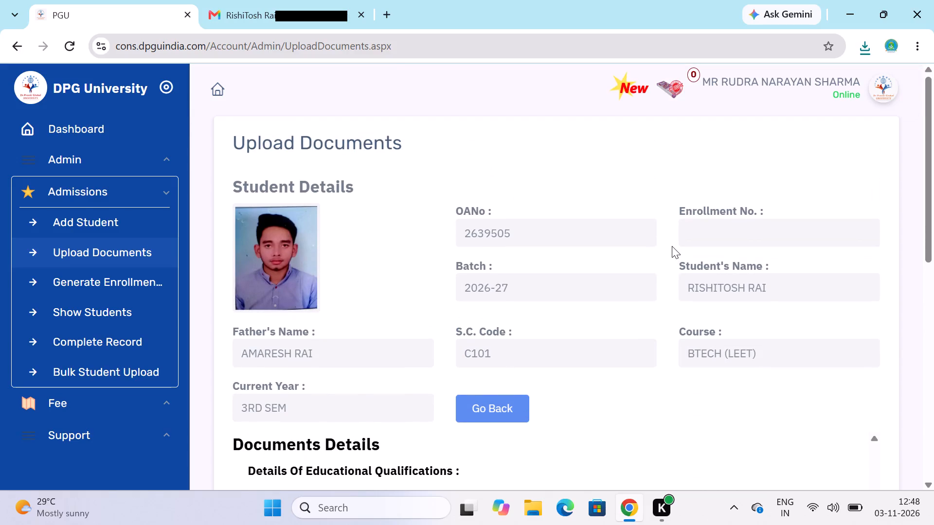
{"action": "scroll", "coordinate": [707, 407], "scroll_direction": "down", "scroll_amount": 2}
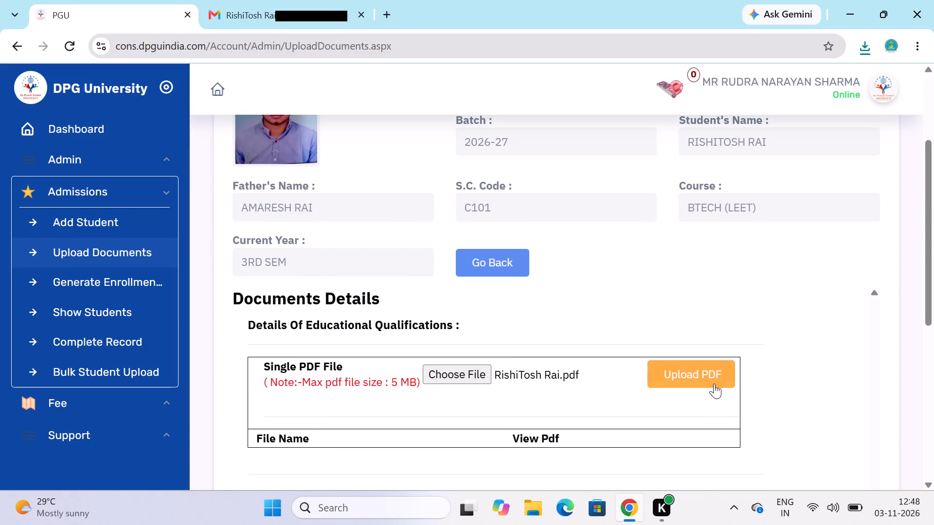
{"action": "left_click", "coordinate": [712, 378]}
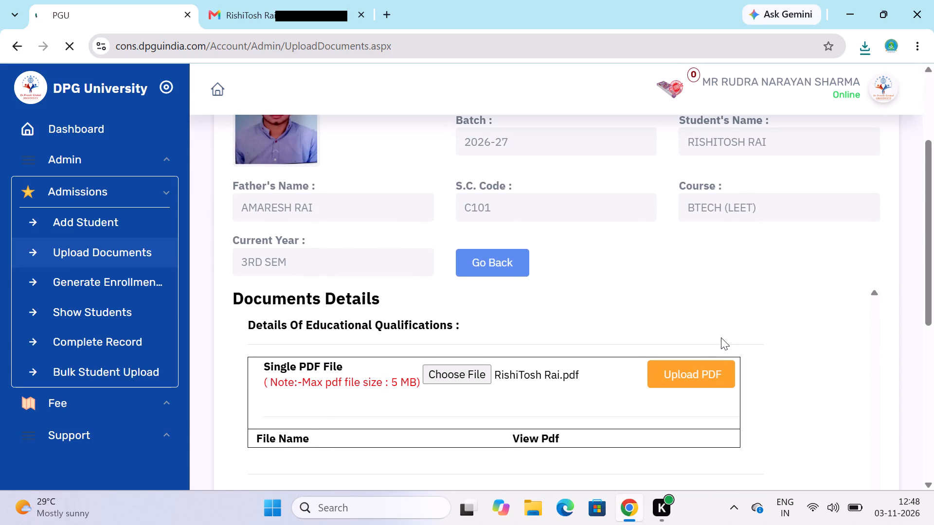
{"action": "scroll", "coordinate": [631, 367], "scroll_direction": "down", "scroll_amount": 1}
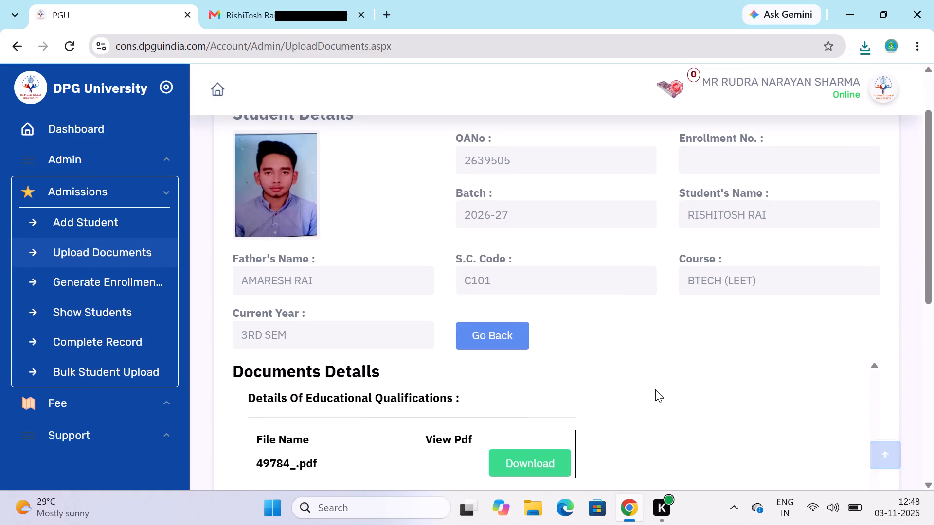
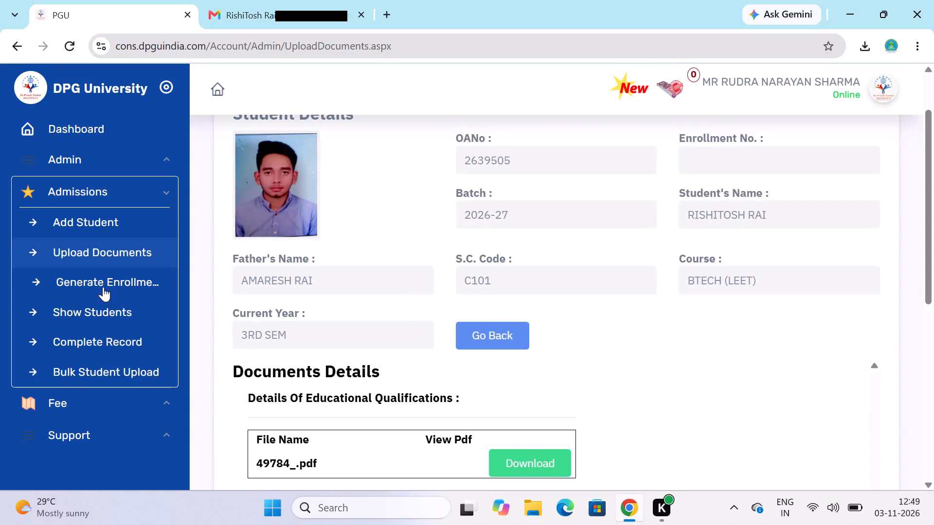
Open a new Upload Documents search under Admissions and set it to look up the next student by OANo.
{"action": "left_click", "coordinate": [111, 251]}
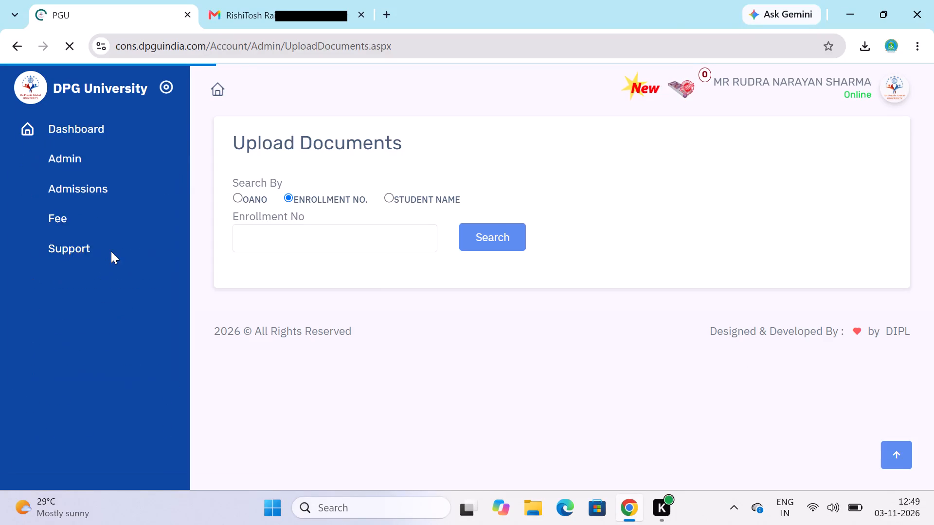
{"action": "left_click", "coordinate": [236, 195]}
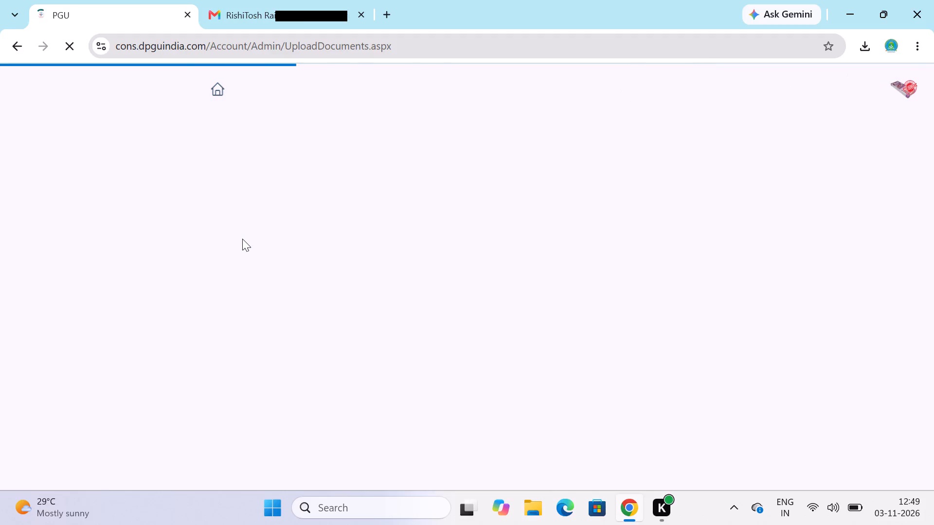
{"action": "left_click", "coordinate": [242, 239]}
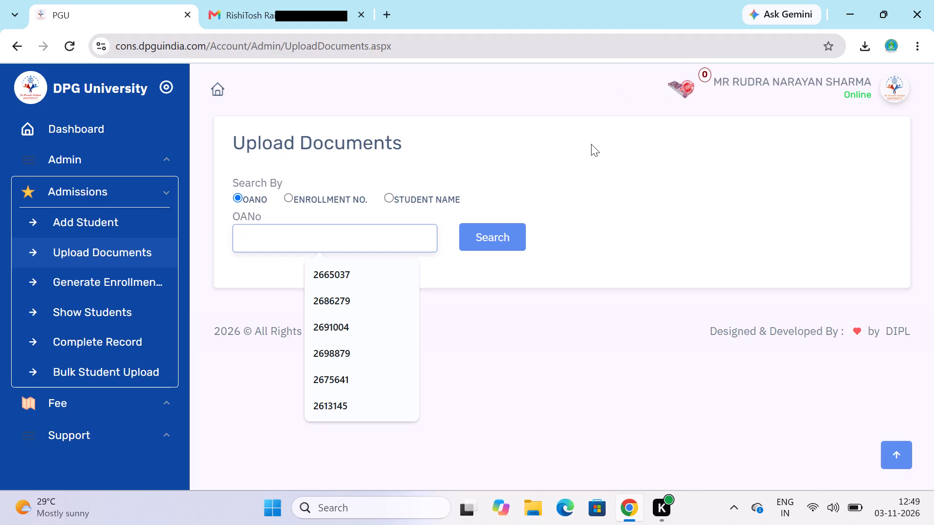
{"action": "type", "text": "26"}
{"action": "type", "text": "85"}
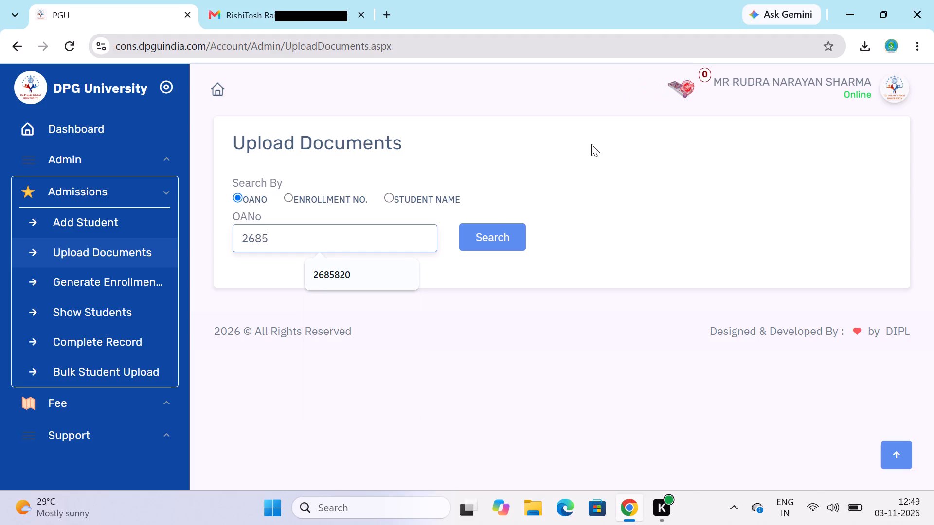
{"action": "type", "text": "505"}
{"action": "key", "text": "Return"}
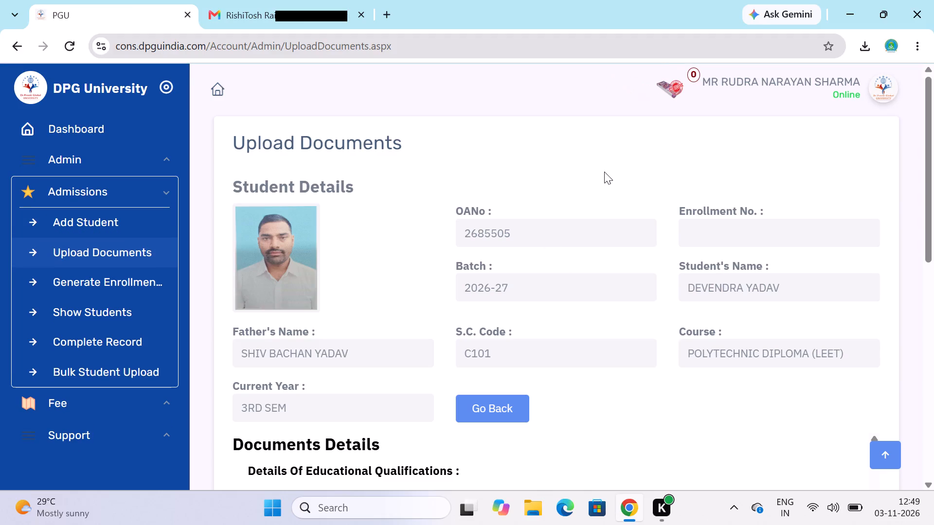
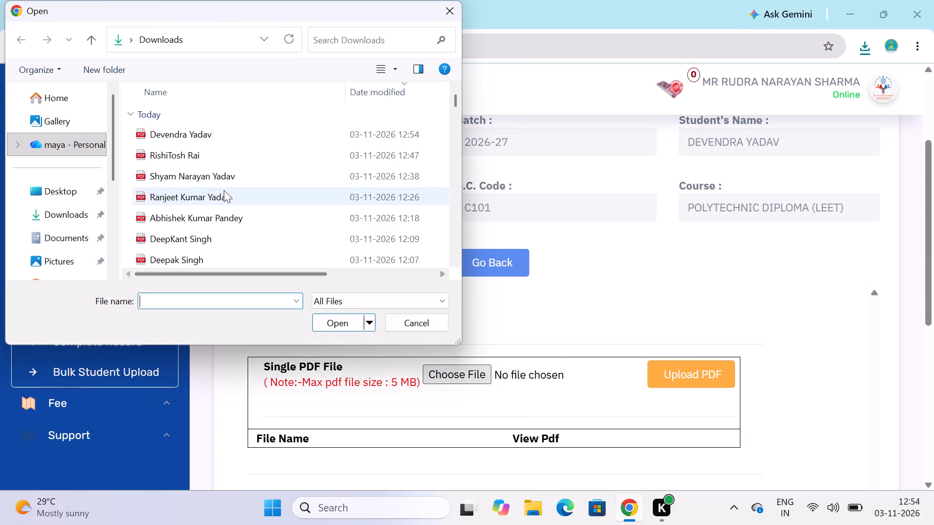
Choose the PDF in Downloads named after the displayed student and upload it as the student's single PDF file.
{"action": "left_click", "coordinate": [180, 132]}
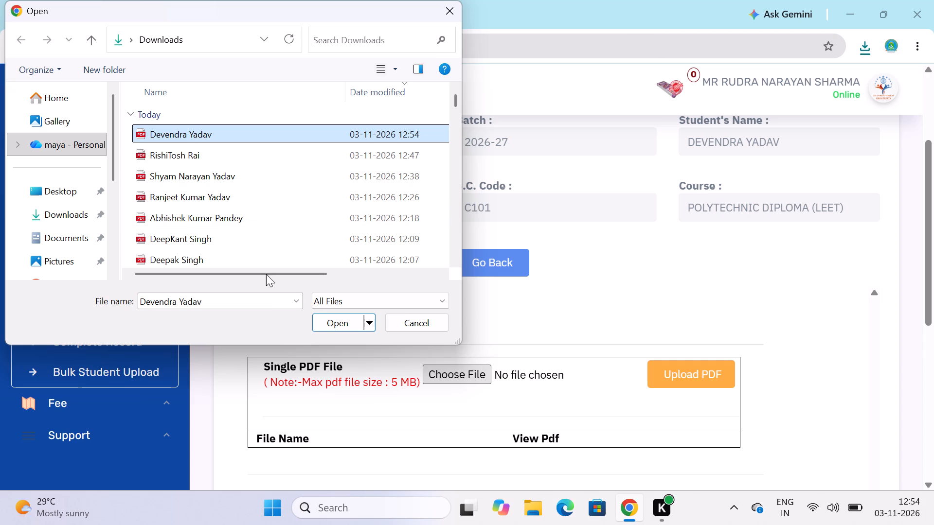
{"action": "left_click", "coordinate": [334, 325]}
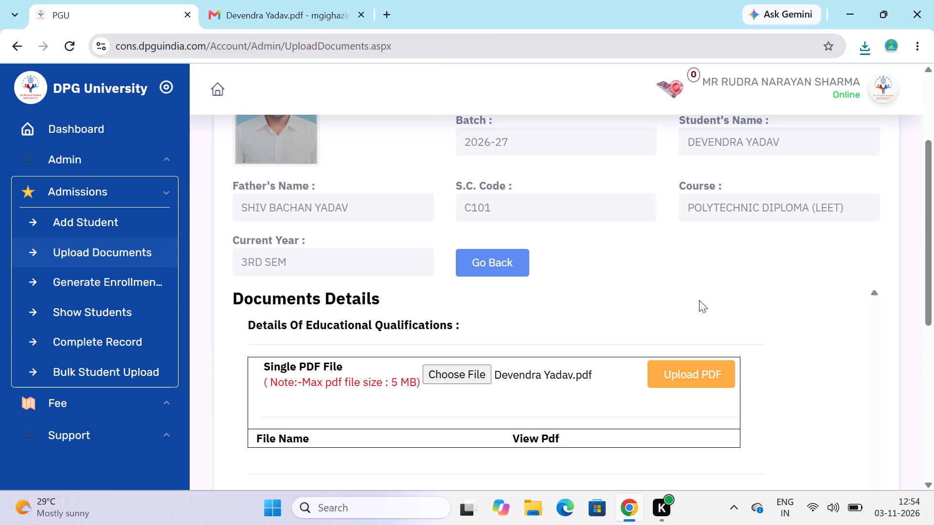
{"action": "left_click", "coordinate": [688, 374]}
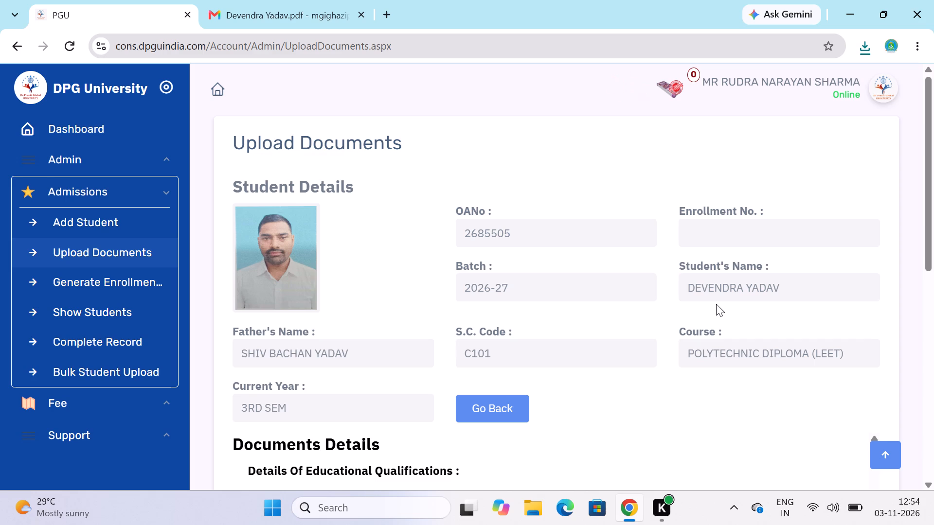
{"action": "scroll", "coordinate": [654, 312], "scroll_direction": "down", "scroll_amount": 1}
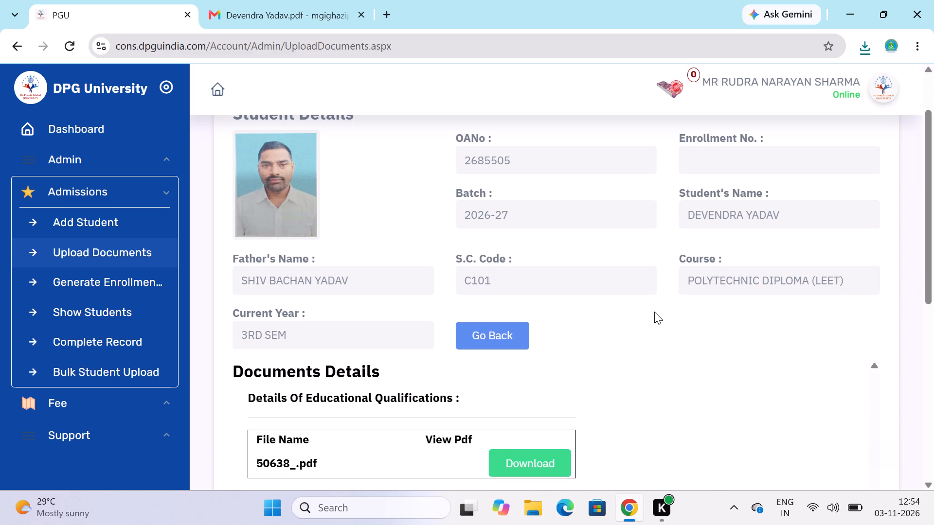
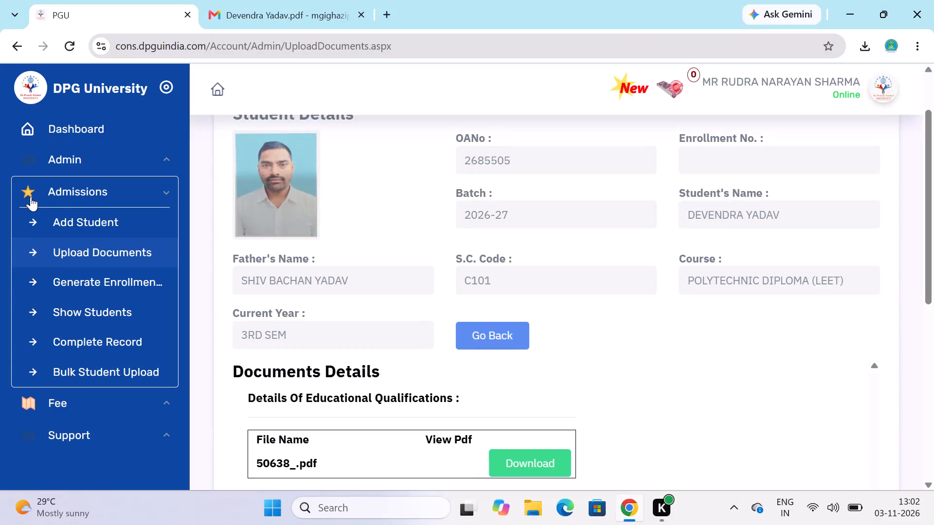
Open a blank Upload Documents search under Admissions for the next student.
{"action": "left_click", "coordinate": [94, 252]}
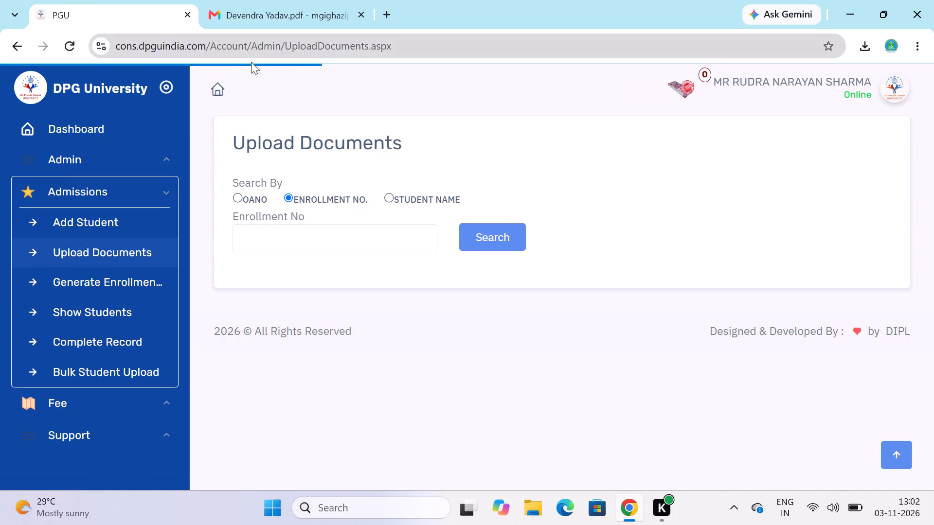
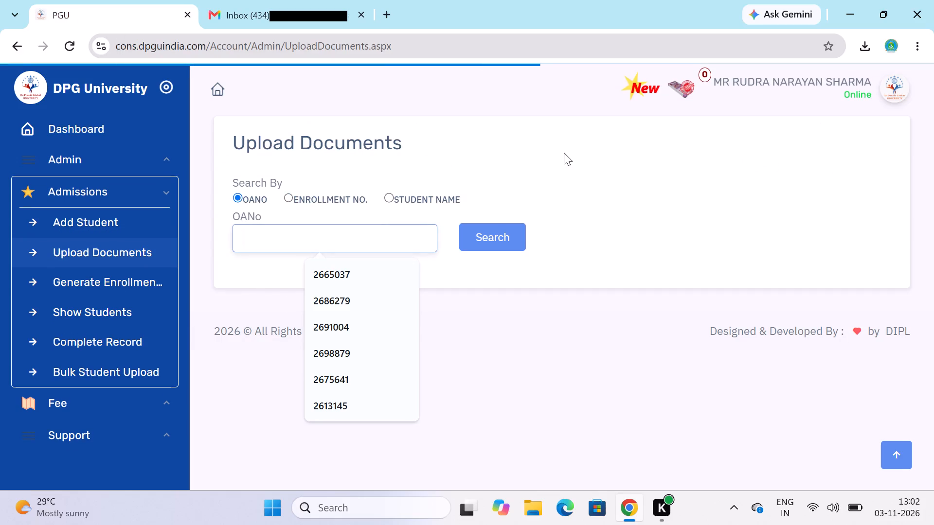
Enter the next student's OANo, search for the record, and bring up the student's Documents Details.
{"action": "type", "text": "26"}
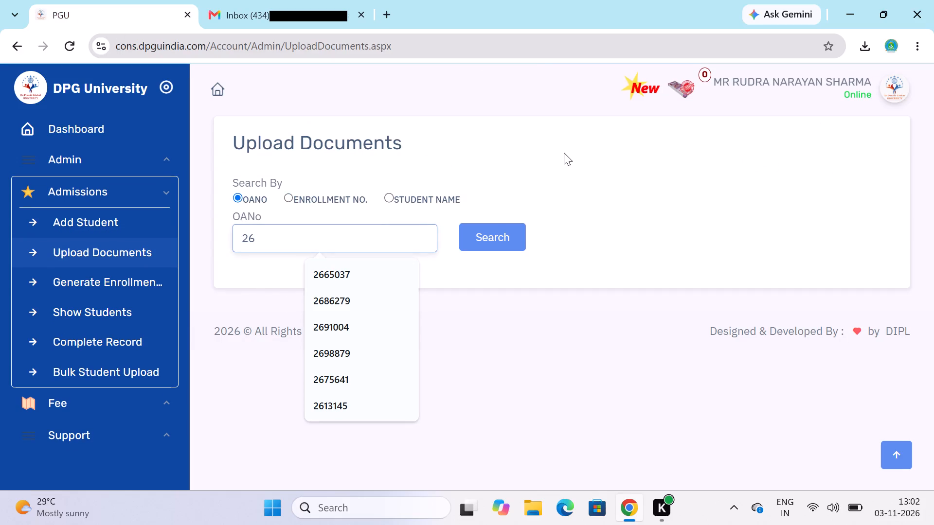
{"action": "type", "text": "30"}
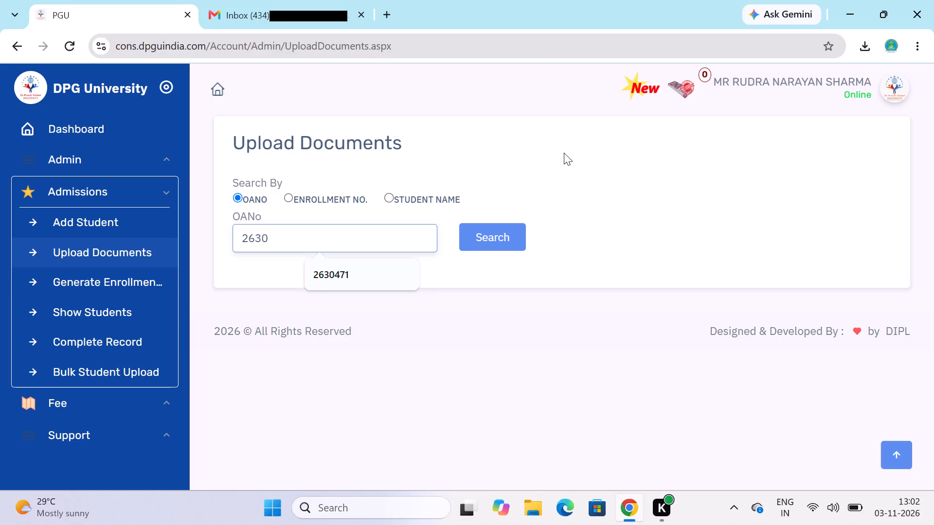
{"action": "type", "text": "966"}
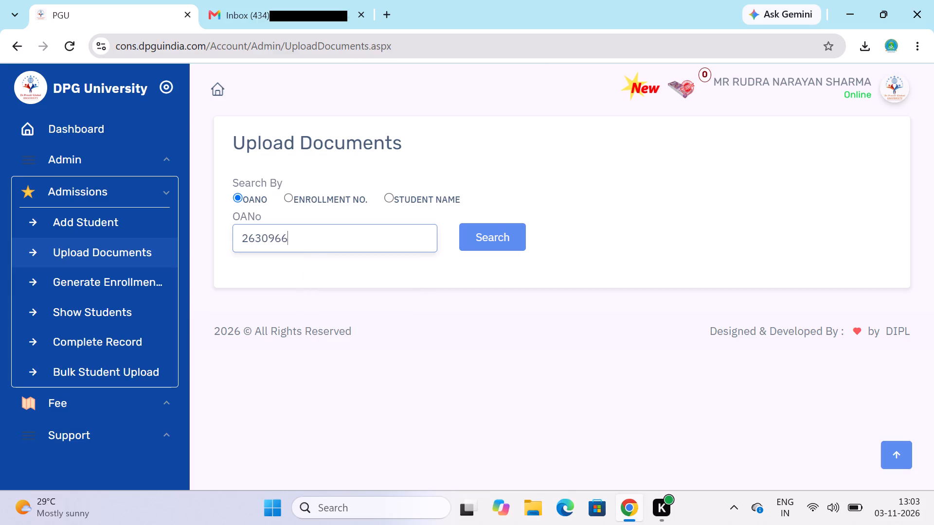
{"action": "left_click", "coordinate": [492, 235]}
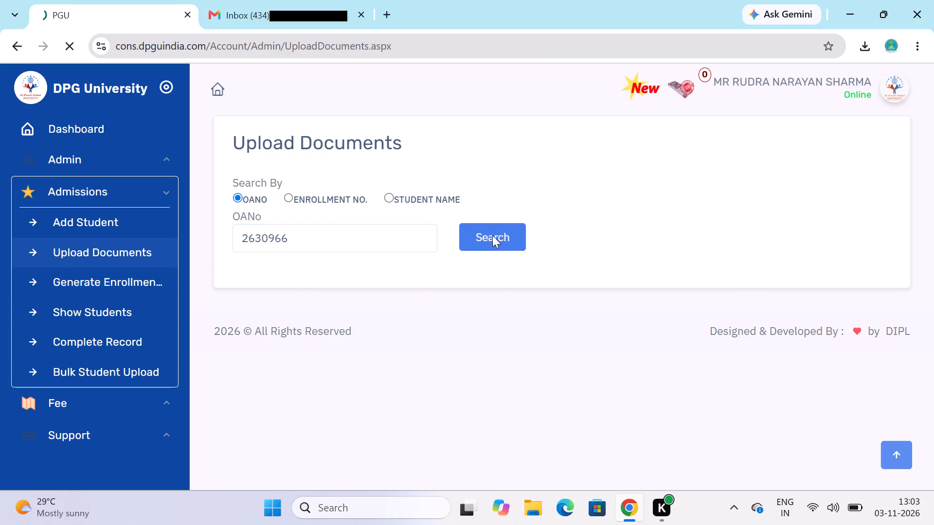
{"action": "scroll", "coordinate": [594, 412], "scroll_direction": "down", "scroll_amount": 1}
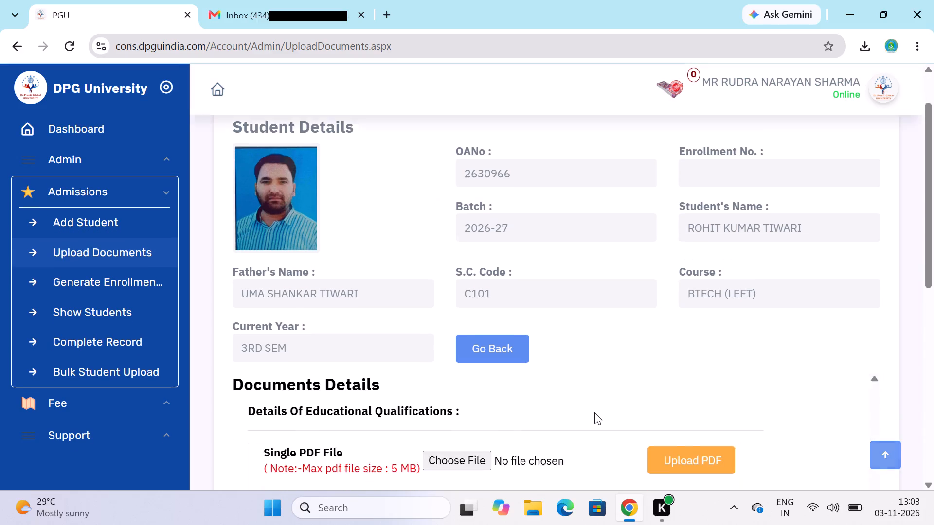
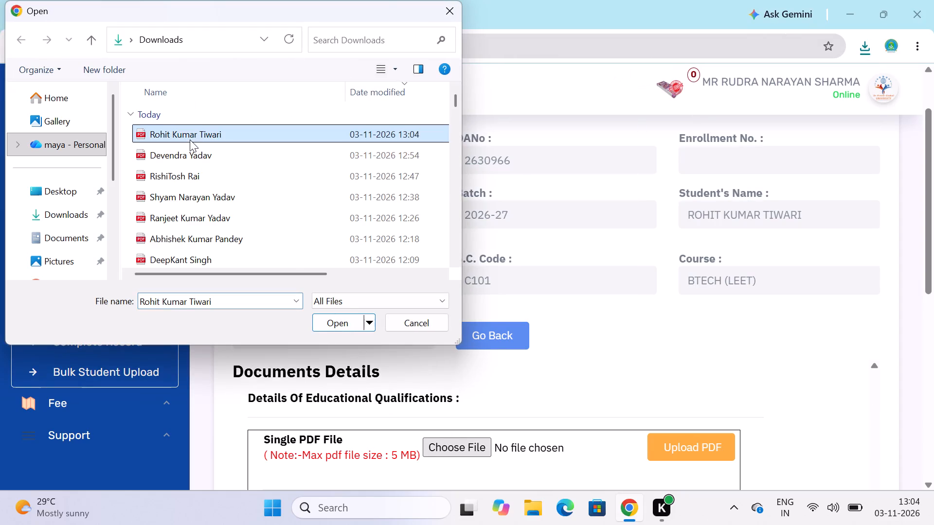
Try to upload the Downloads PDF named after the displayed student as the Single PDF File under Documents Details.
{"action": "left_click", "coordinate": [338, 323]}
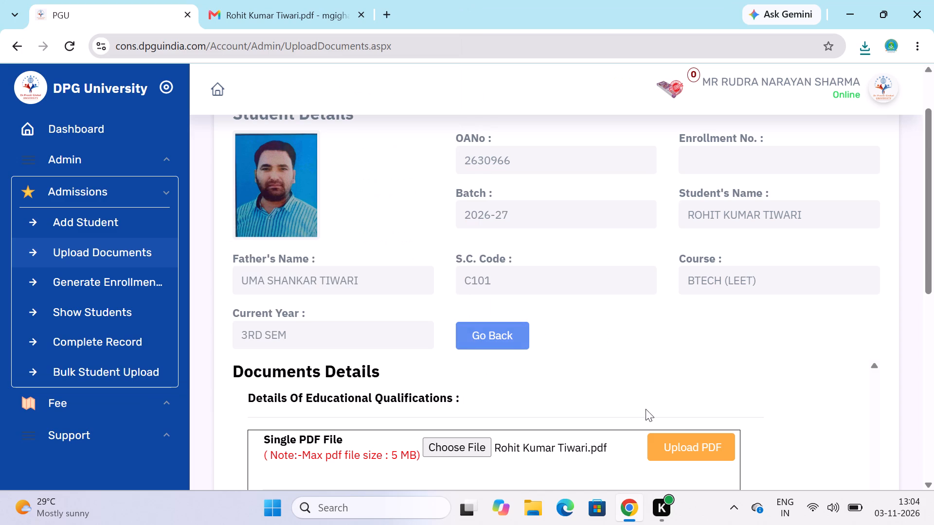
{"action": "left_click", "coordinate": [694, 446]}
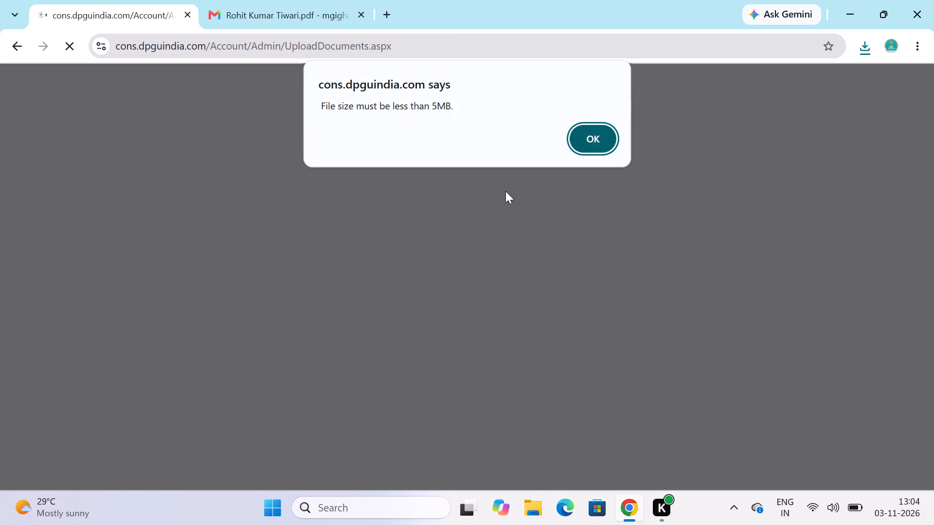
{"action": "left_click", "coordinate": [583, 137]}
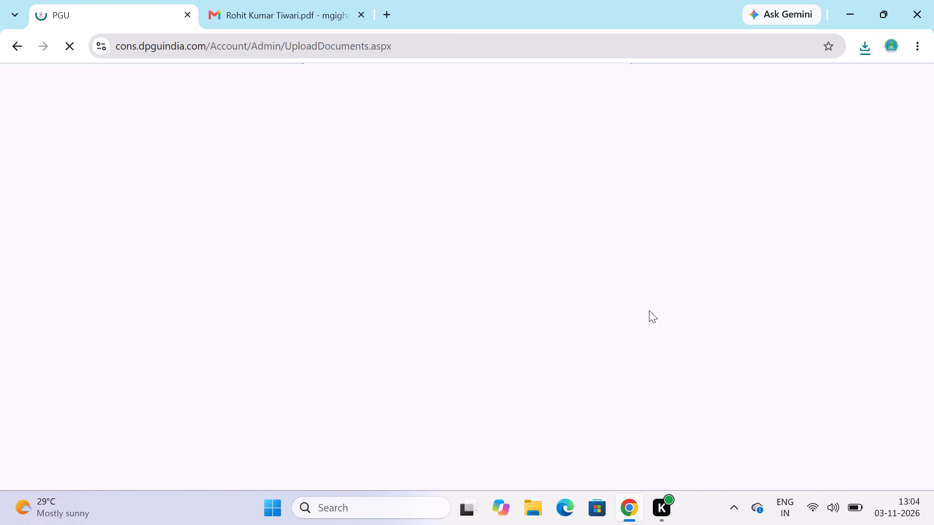
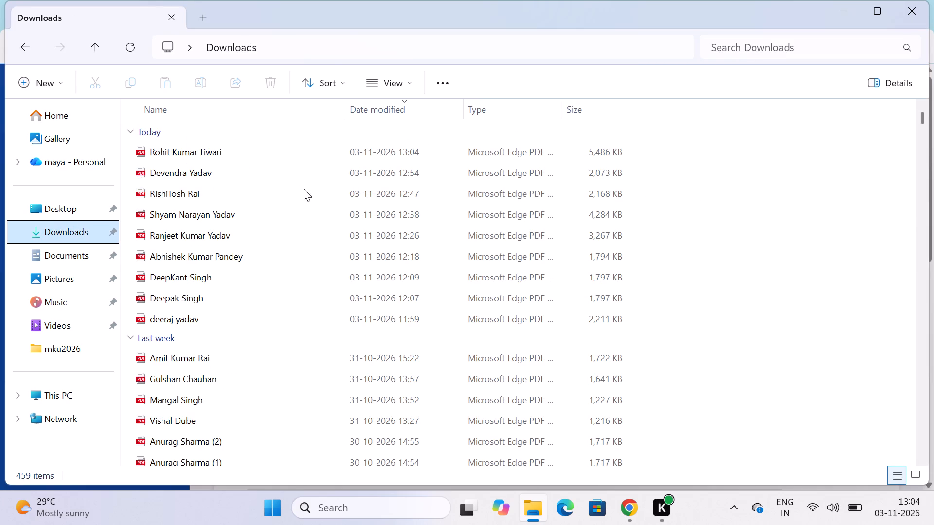
Delete the most recently modified student PDF, the 5,486 KB file, from the Downloads folder.
{"action": "left_click", "coordinate": [190, 148]}
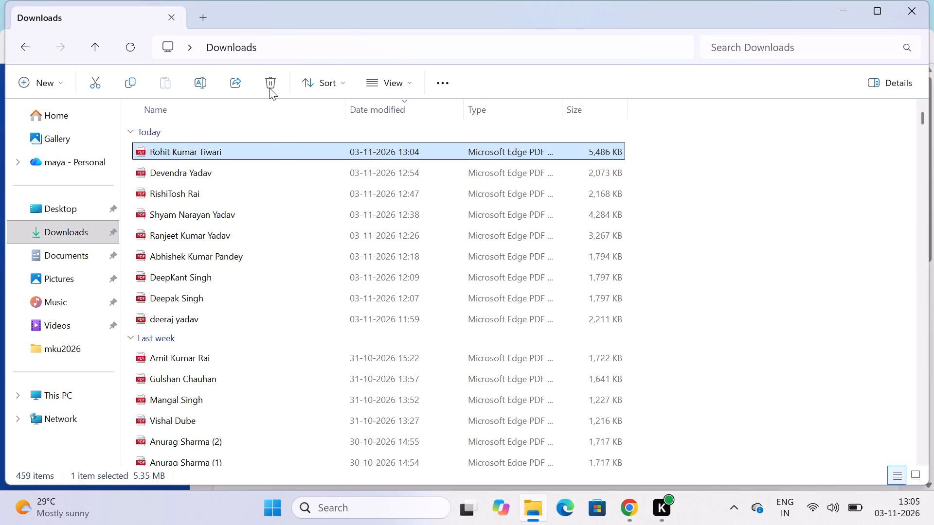
{"action": "left_click", "coordinate": [269, 80]}
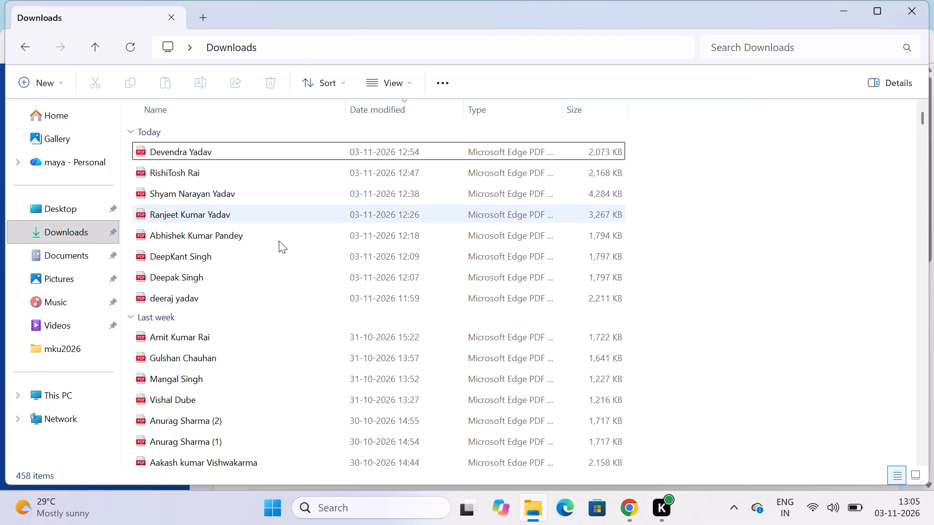
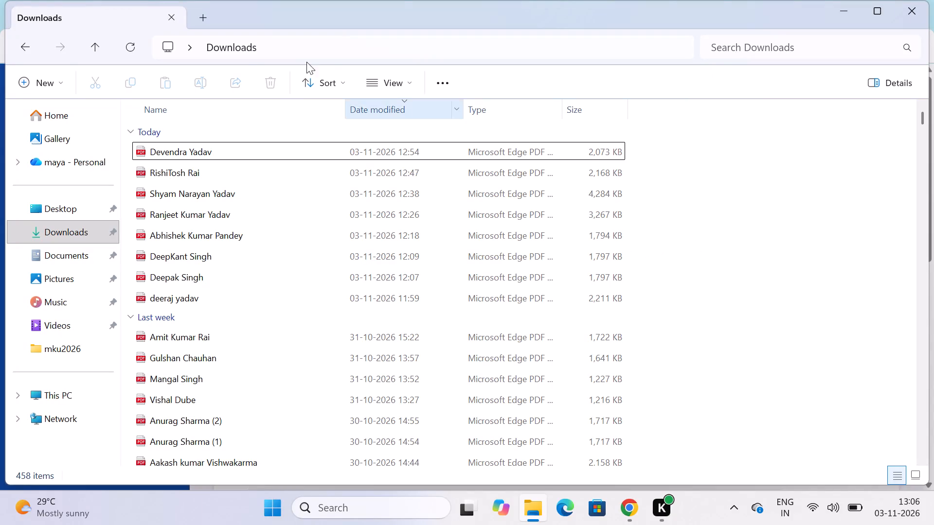
Switch from File Explorer back to the student's Upload Documents page in Chrome.
{"action": "left_click", "coordinate": [629, 507]}
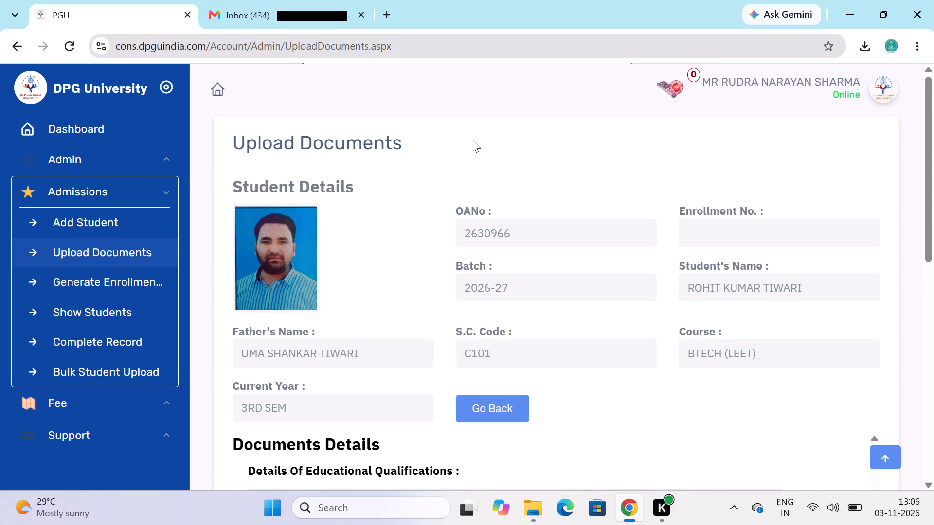
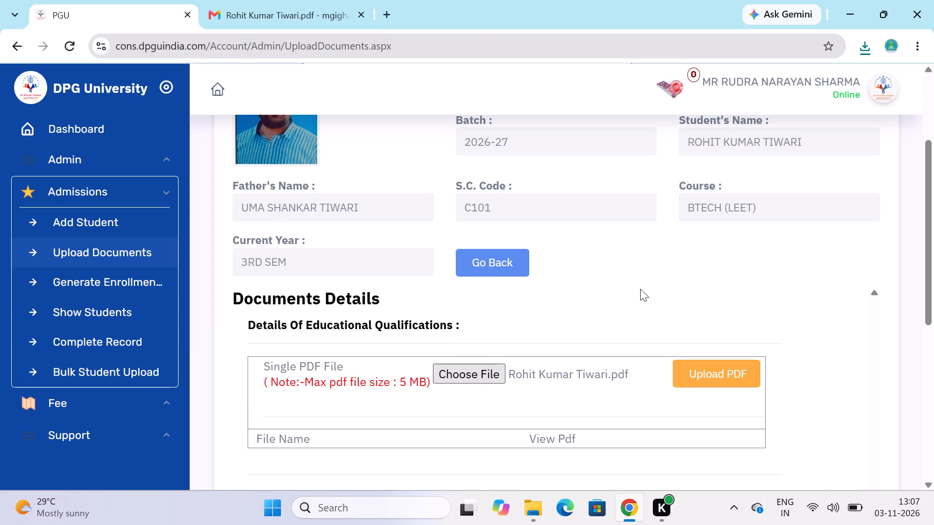
Upload the chosen PDF as the displayed student's single PDF file and check the entry under Documents Details.
{"action": "left_click", "coordinate": [688, 370]}
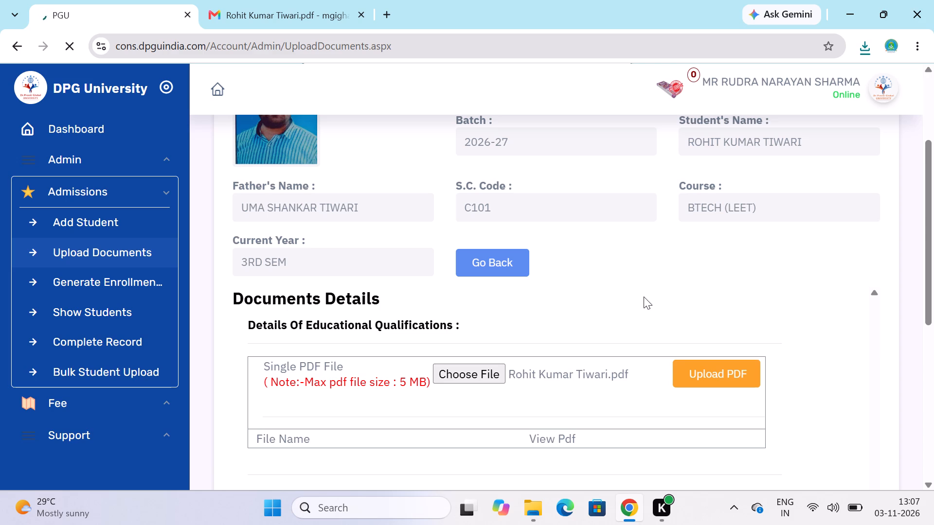
{"action": "scroll", "coordinate": [644, 297], "scroll_direction": "down", "scroll_amount": 4}
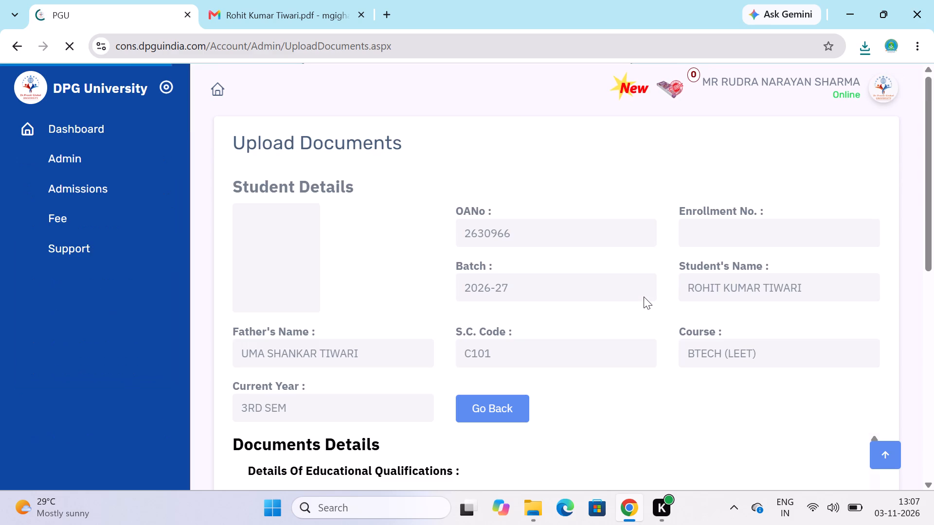
{"action": "scroll", "coordinate": [644, 297], "scroll_direction": "down", "scroll_amount": 2}
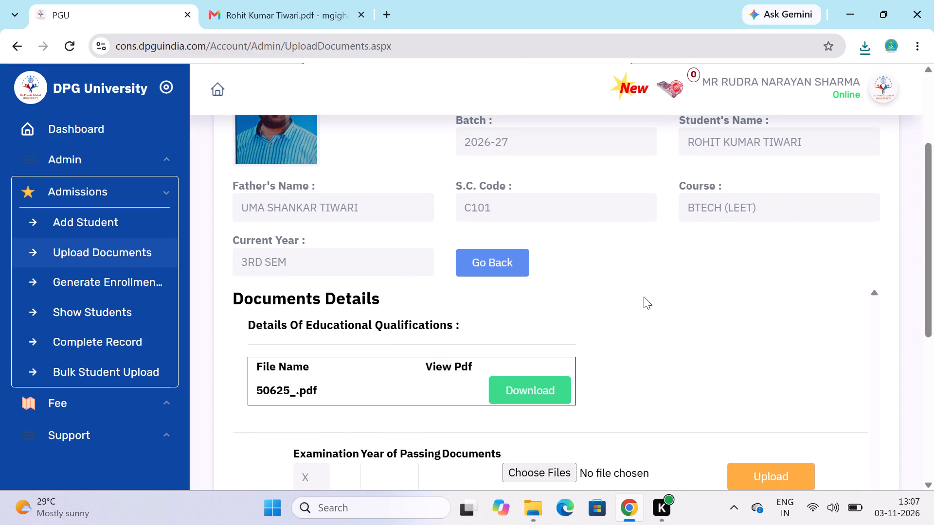
{"action": "scroll", "coordinate": [644, 297], "scroll_direction": "up", "scroll_amount": 1}
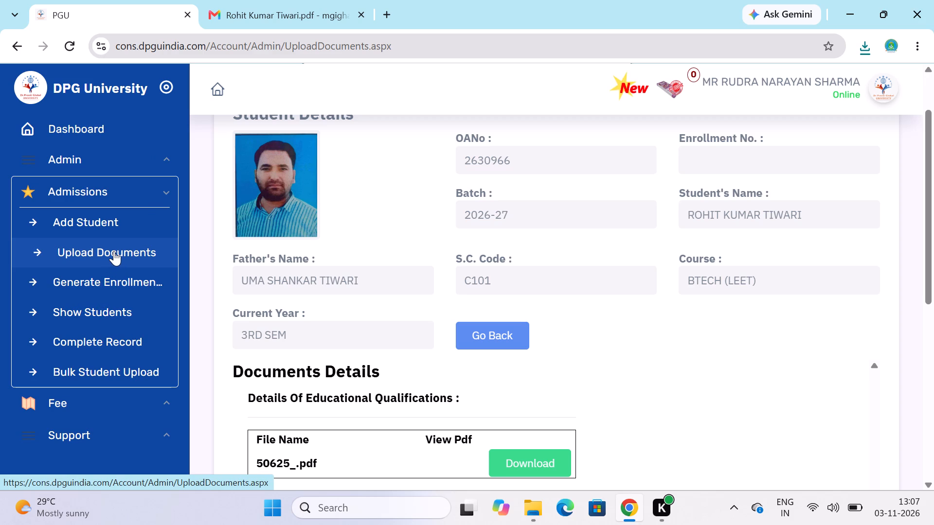
Start a new Upload Documents search by OANo, enter the next student's OANo and open that student's document details.
{"action": "left_click", "coordinate": [97, 251]}
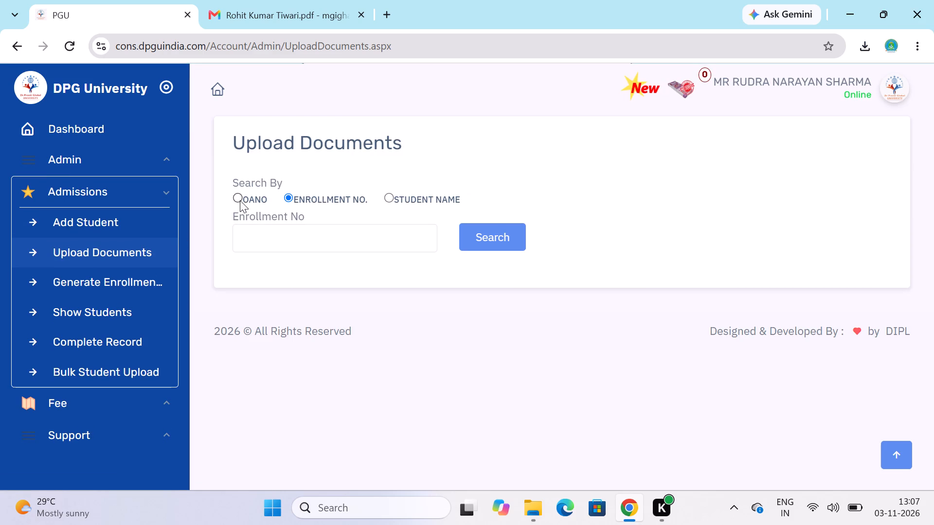
{"action": "left_click", "coordinate": [239, 199]}
{"action": "left_click", "coordinate": [294, 240]}
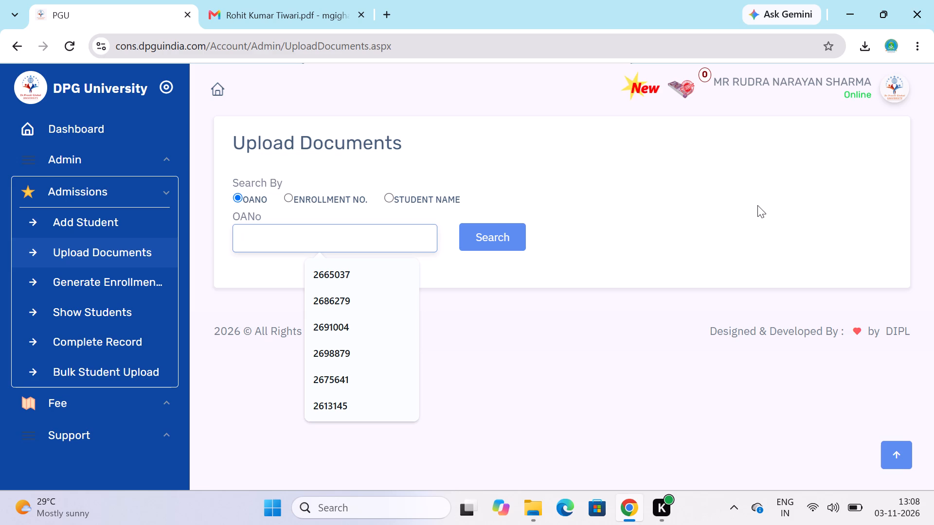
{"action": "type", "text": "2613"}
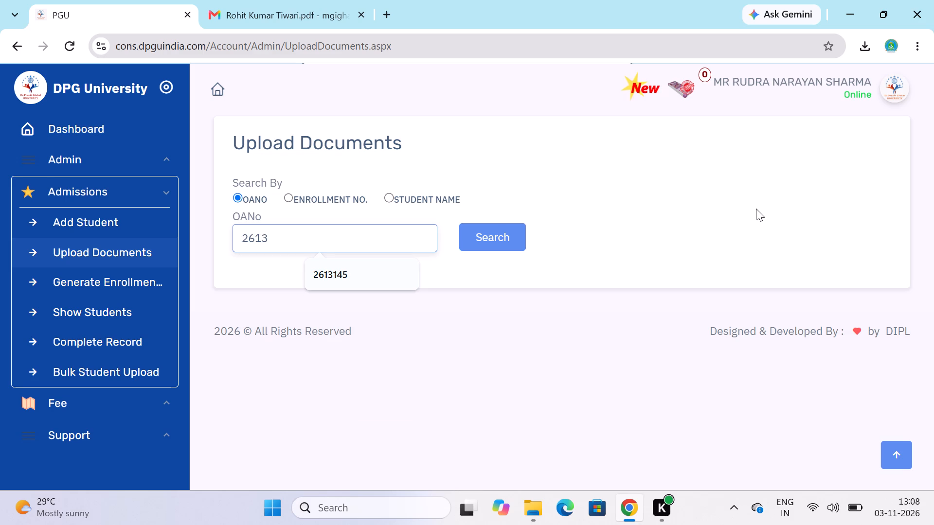
{"action": "left_click", "coordinate": [346, 283]}
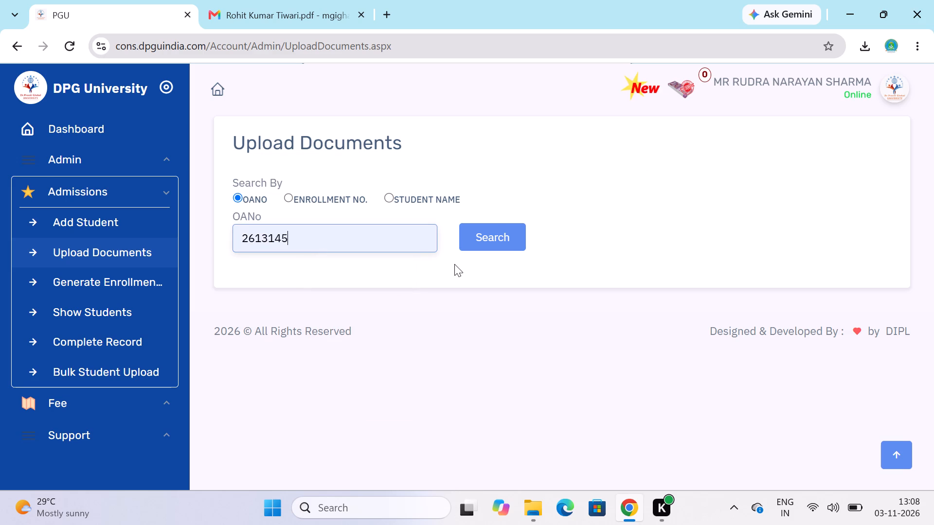
{"action": "left_click", "coordinate": [501, 236]}
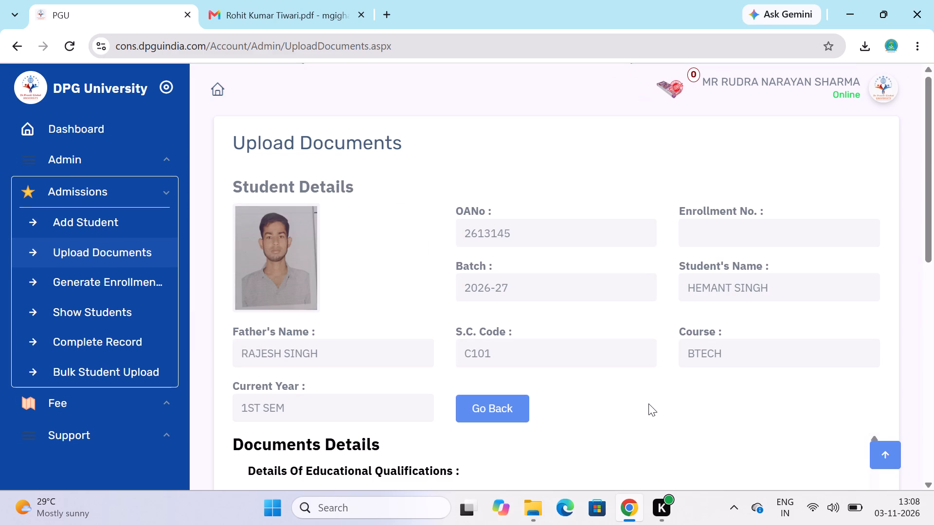
{"action": "scroll", "coordinate": [648, 403], "scroll_direction": "down", "scroll_amount": 4}
{"action": "scroll", "coordinate": [647, 403], "scroll_direction": "up", "scroll_amount": 4}
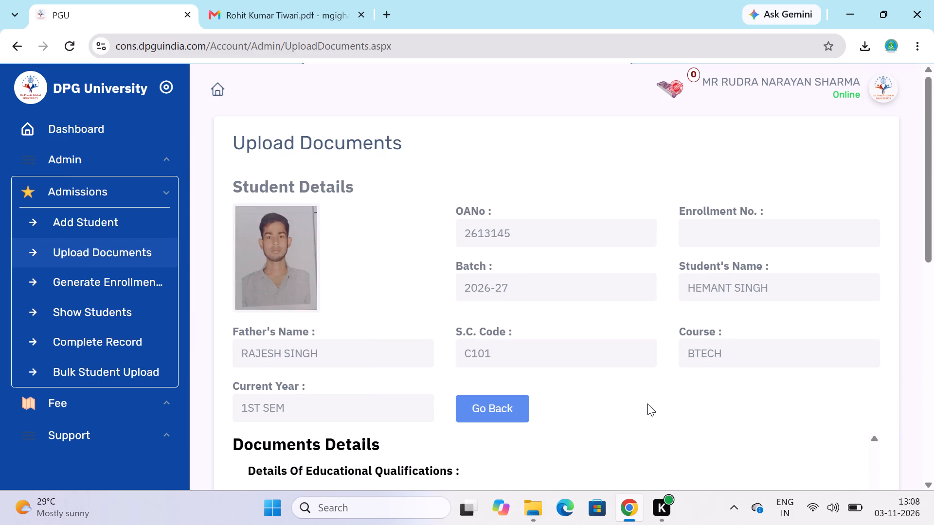
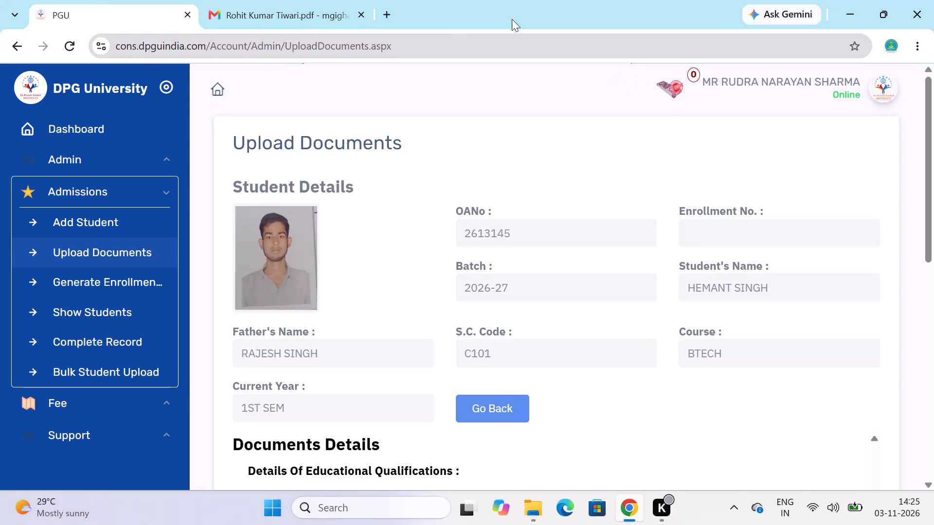
Minimize the browser window showing the student's document details and return to the Downloads folder in File Explorer.
{"action": "left_click", "coordinate": [848, 10]}
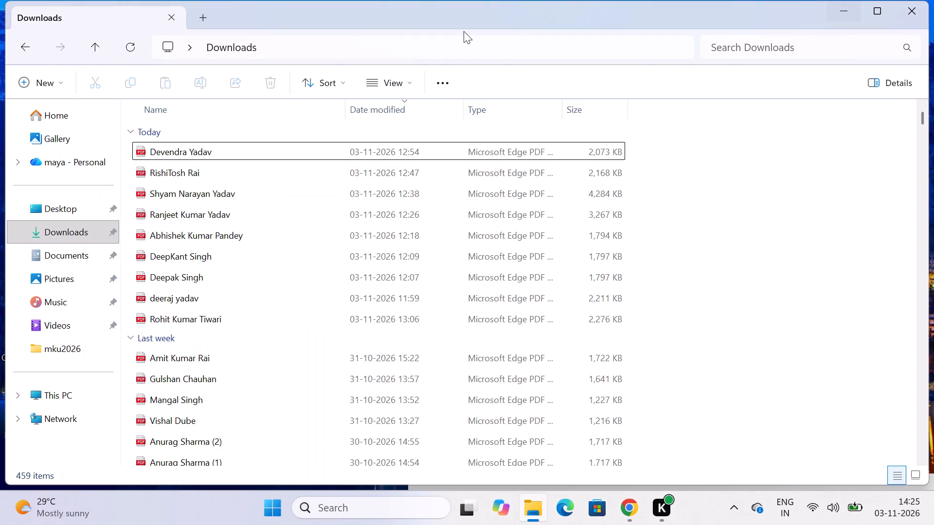